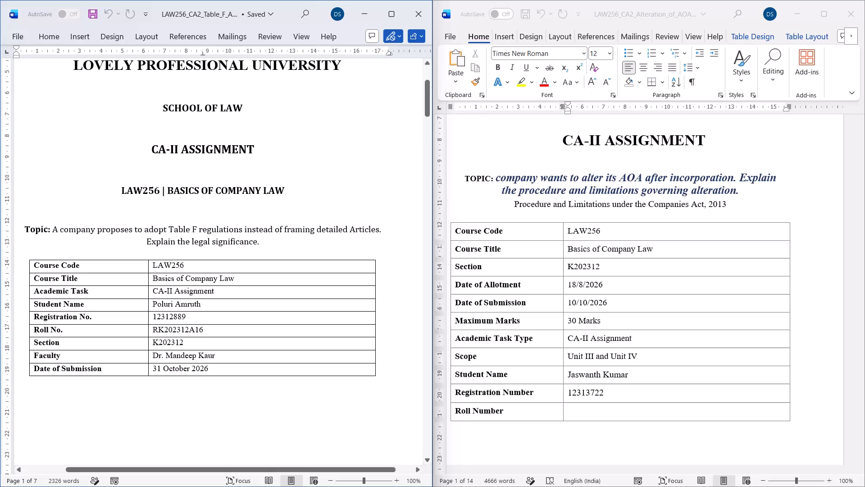
# Compare the cover pages and detail tables of the Table F and Alteration of AOA assignments, ending in the latter's blank Roll Number cell.
pyautogui.scroll(2, 251, 224)
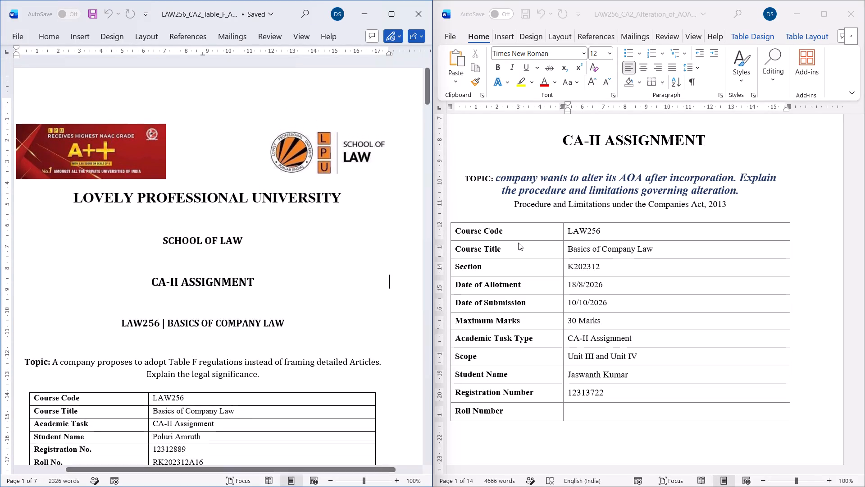
pyautogui.scroll(2, 584, 235)
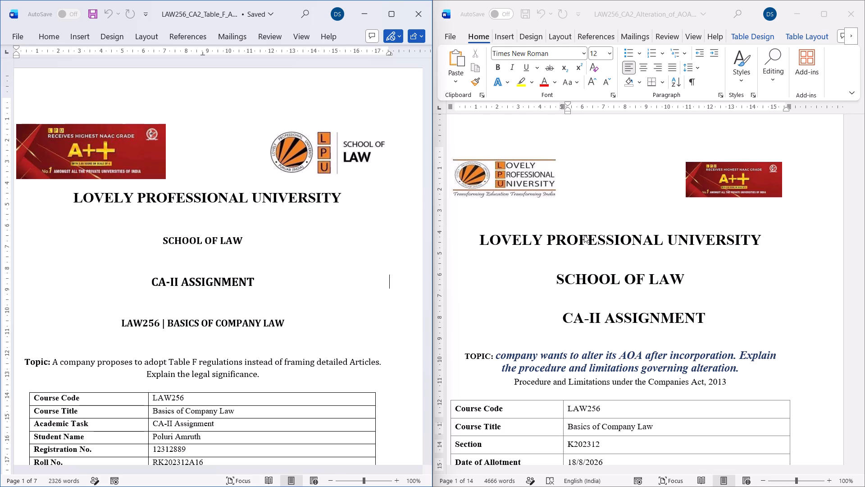
pyautogui.scroll(-2, 306, 319)
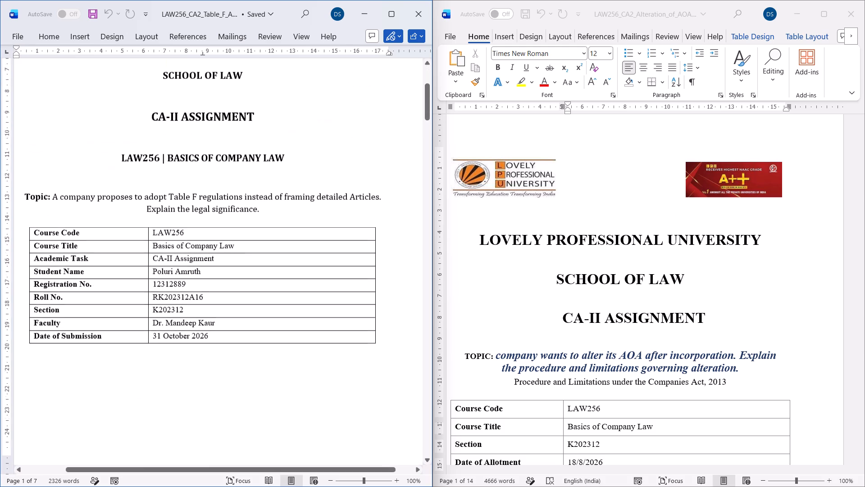
pyautogui.scroll(-1, 306, 319)
pyautogui.scroll(-2, 612, 276)
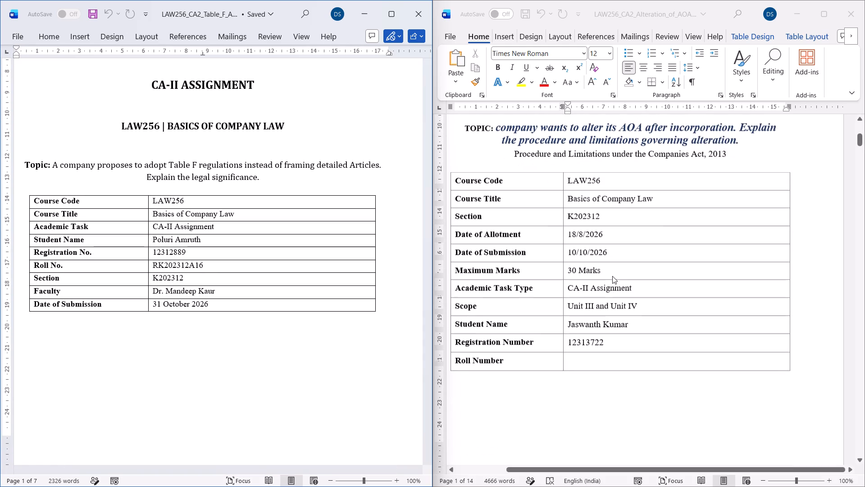
pyautogui.scroll(-1, 612, 276)
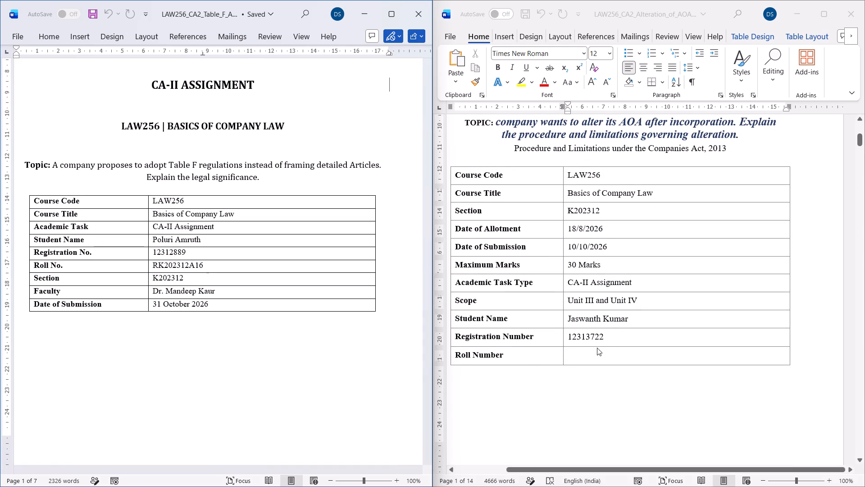
pyautogui.click(587, 354)
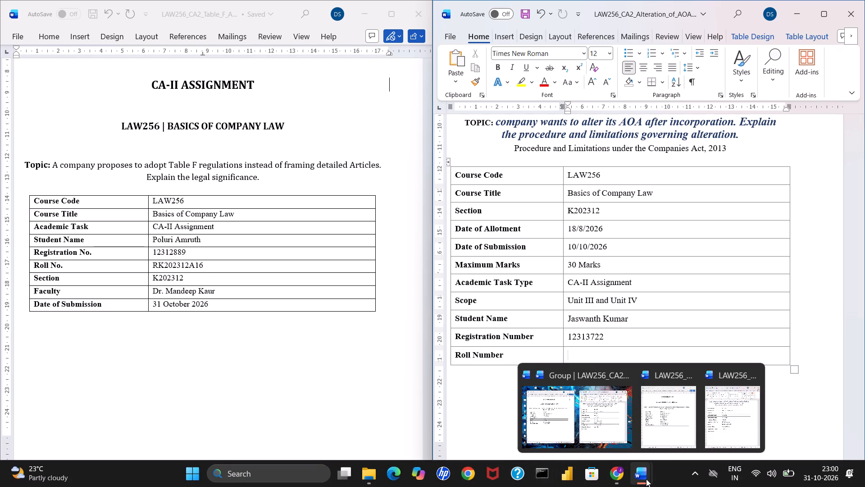
# Switch to File Explorer and open the recently downloaded "CA2 Law256 basics of company law" Word document.
pyautogui.click(368, 469)
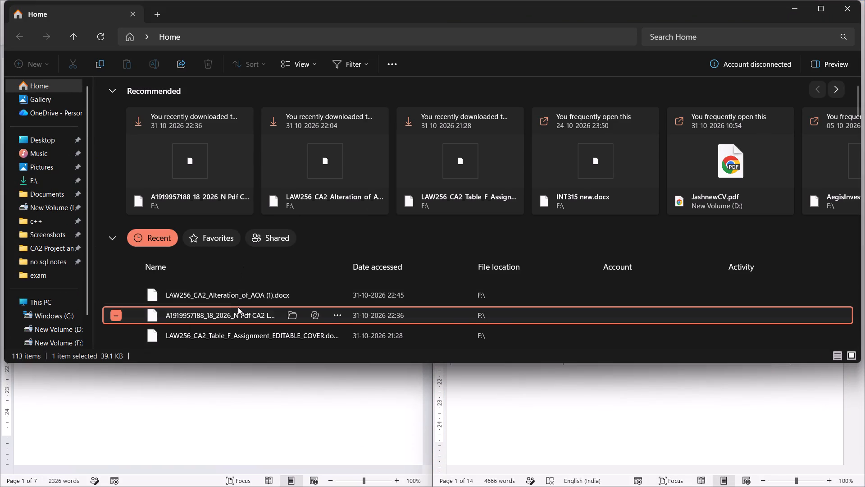
pyautogui.doubleClick(225, 317)
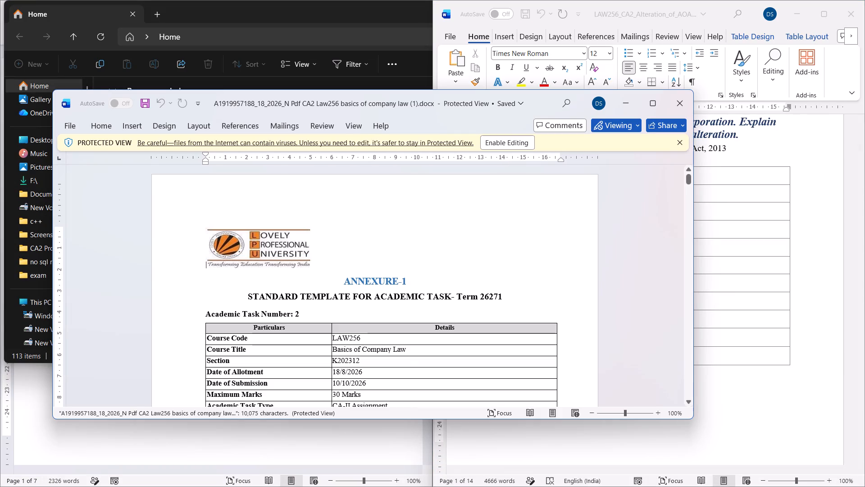
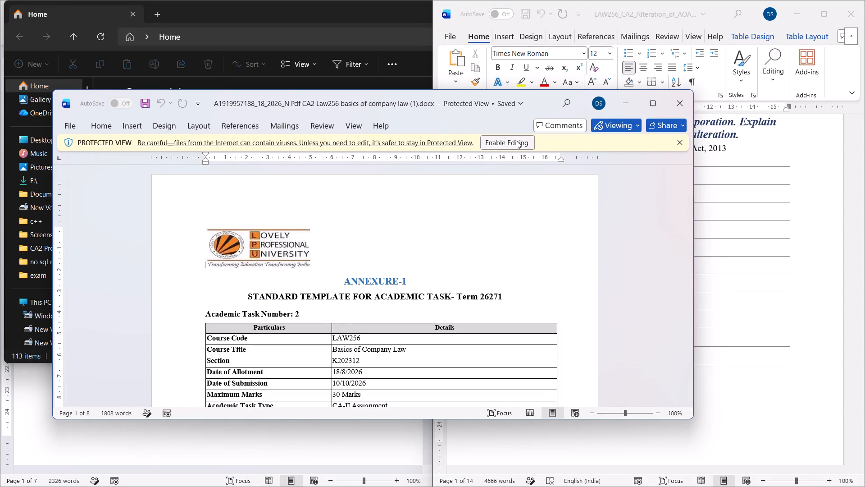
# Copy the student's roll number from row 17 of the template's allotment list into the Roll Number cell of the Alteration of AOA cover table.
pyautogui.scroll(-10, 464, 254)
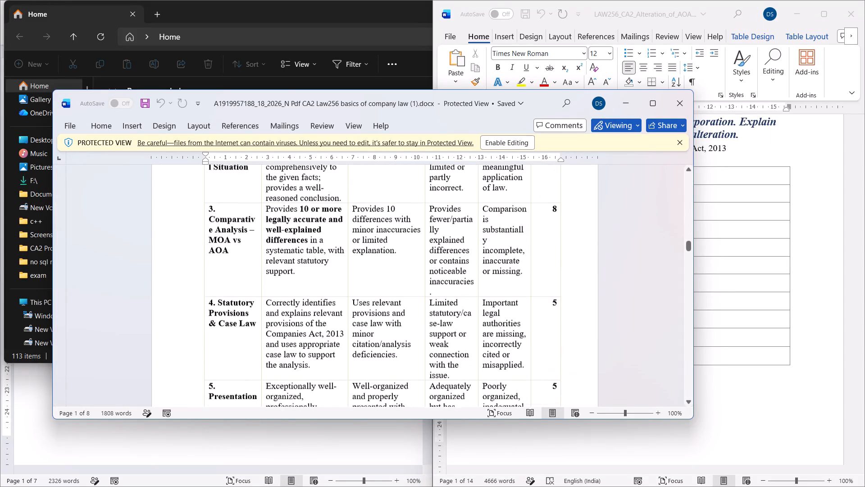
pyautogui.scroll(-7, 464, 254)
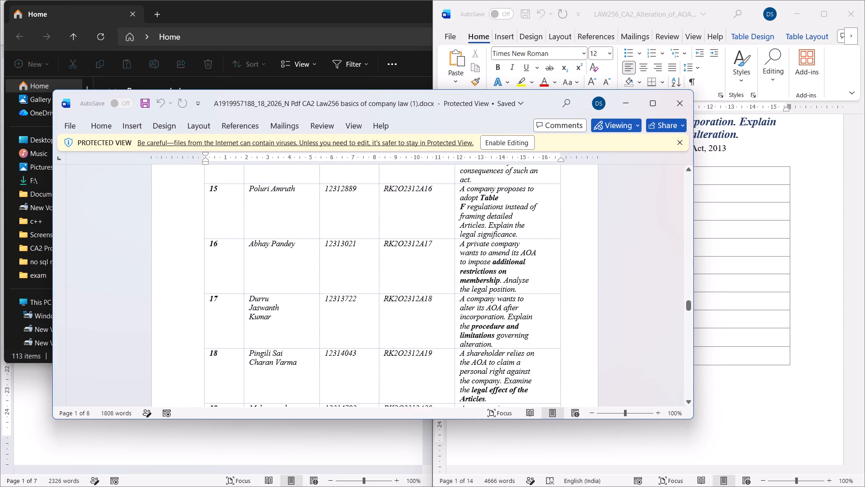
pyautogui.moveTo(434, 304); pyautogui.dragTo(385, 298)
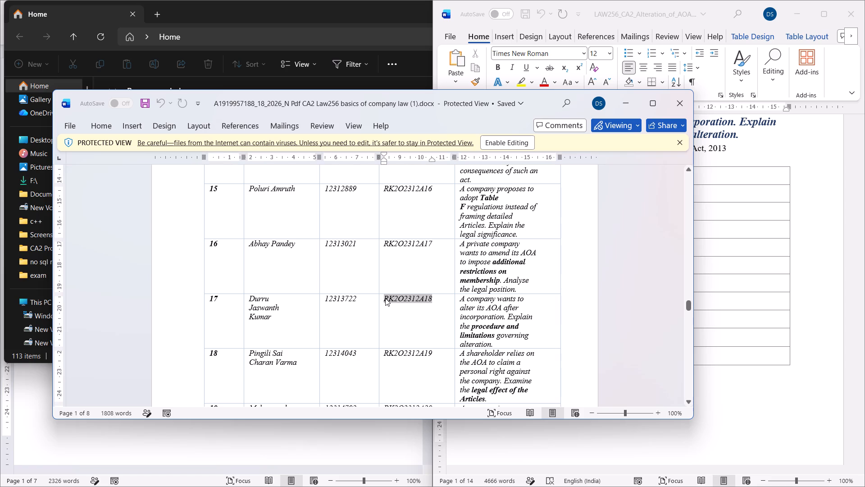
pyautogui.hotkey('ctrl', 'c')
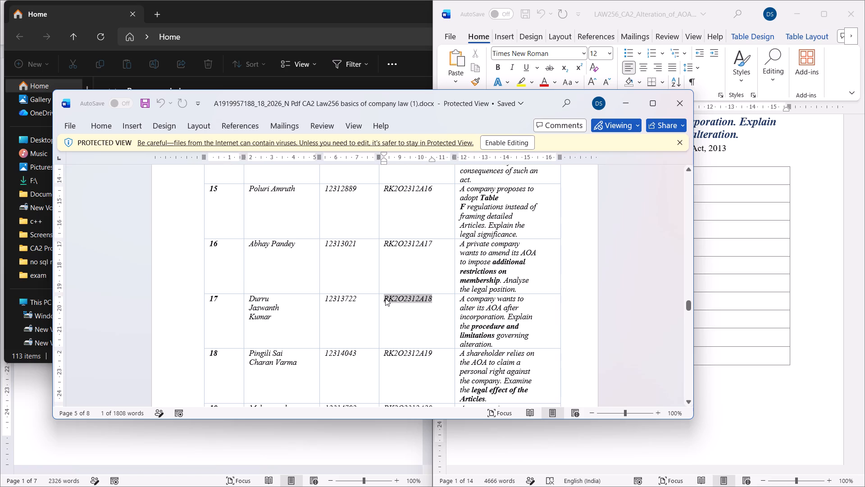
pyautogui.click(818, 337)
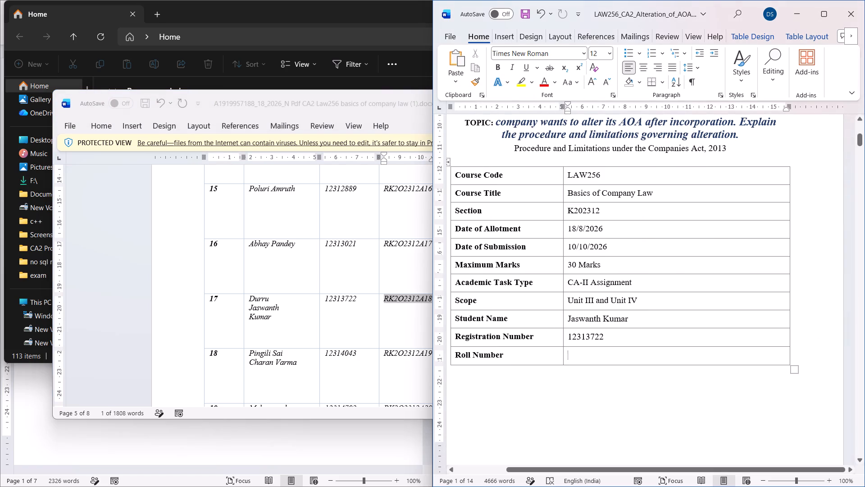
pyautogui.hotkey('ctrl', 'v')
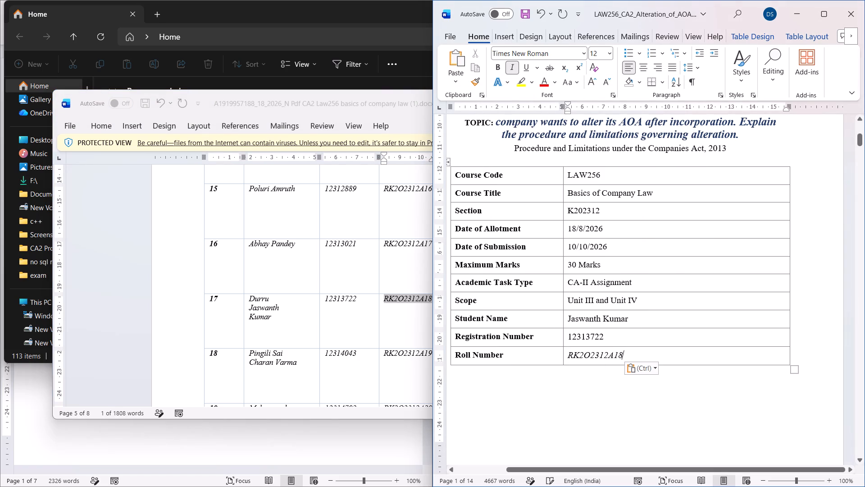
pyautogui.click(550, 396)
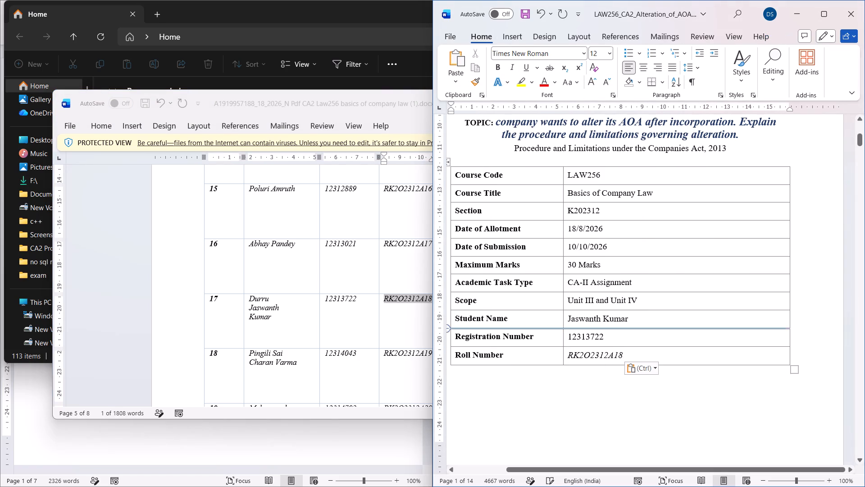
# Close the academic task template document and minimize File Explorer to return to the two assignments side by side.
pyautogui.rightClick(646, 303)
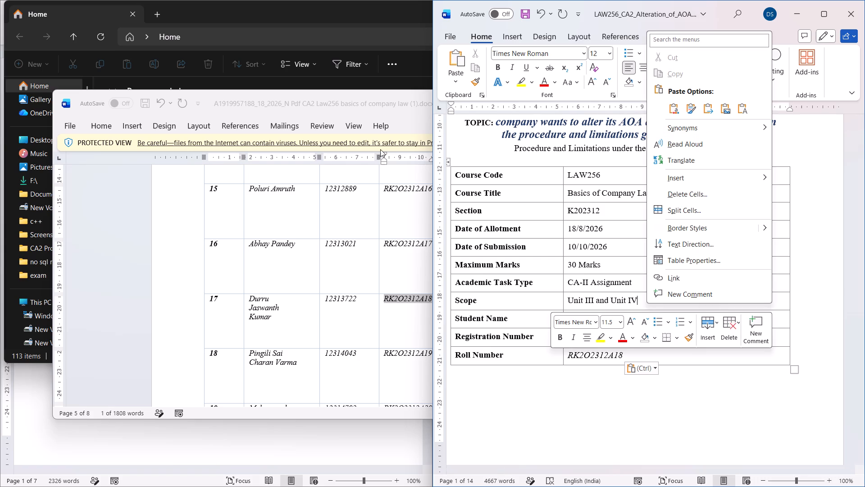
pyautogui.click(391, 109)
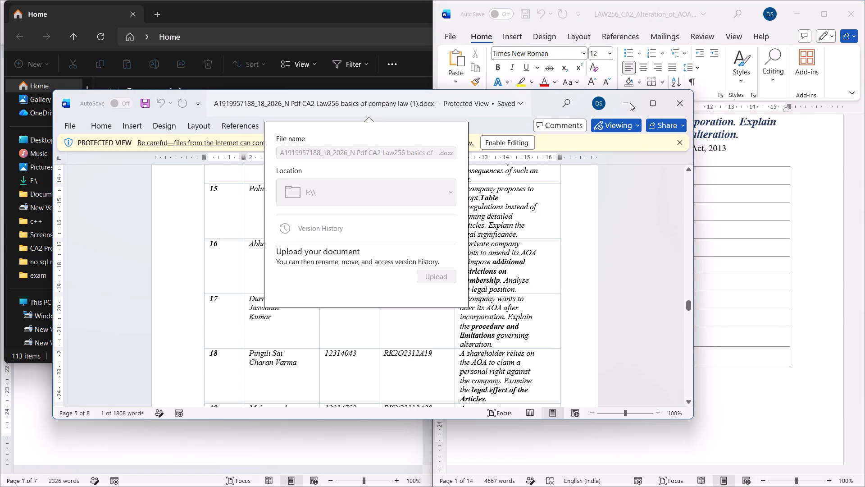
pyautogui.click(684, 99)
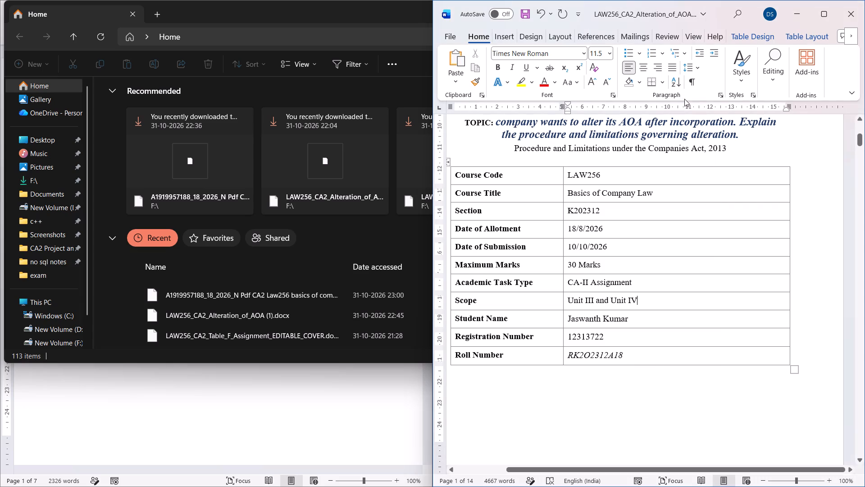
pyautogui.click(365, 17)
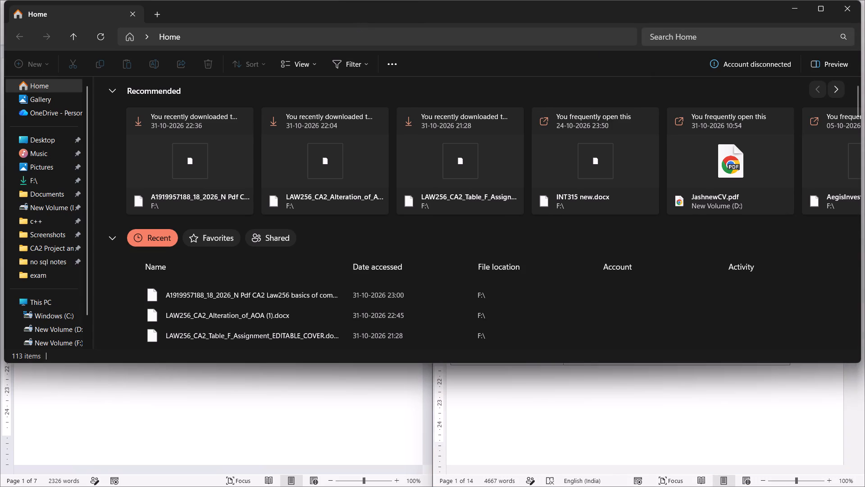
pyautogui.click(797, 4)
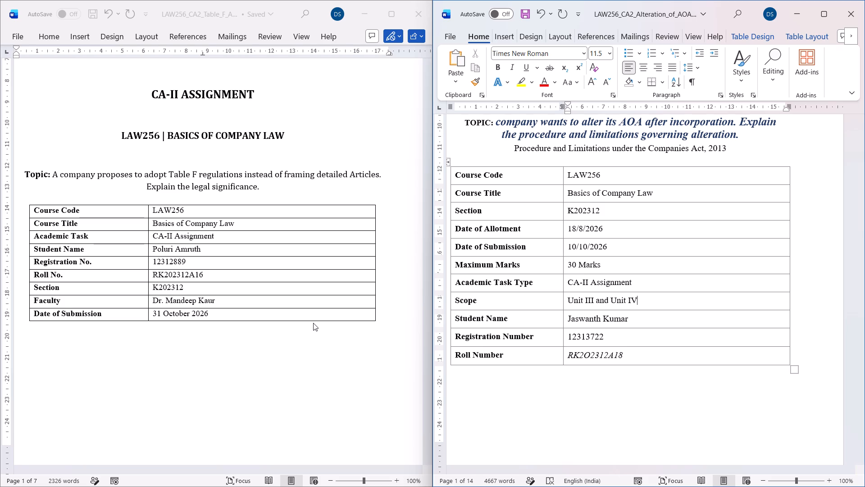
# Delete the entire Scope row from the Alteration of AOA cover table.
pyautogui.scroll(-1, 313, 323)
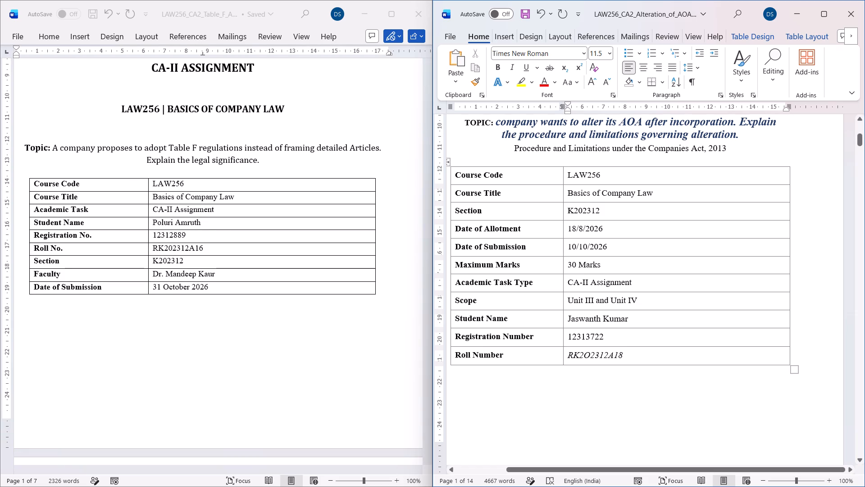
pyautogui.click(649, 303)
pyautogui.moveTo(649, 303); pyautogui.dragTo(533, 308)
pyautogui.rightClick(533, 308)
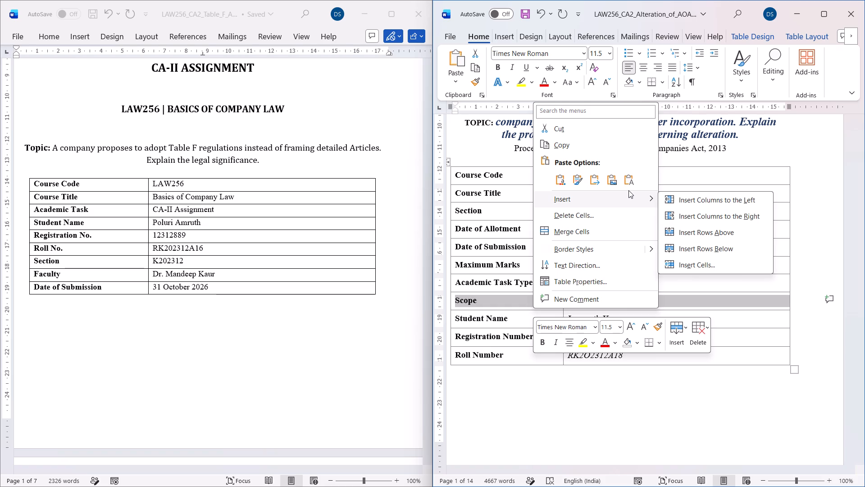
pyautogui.click(626, 215)
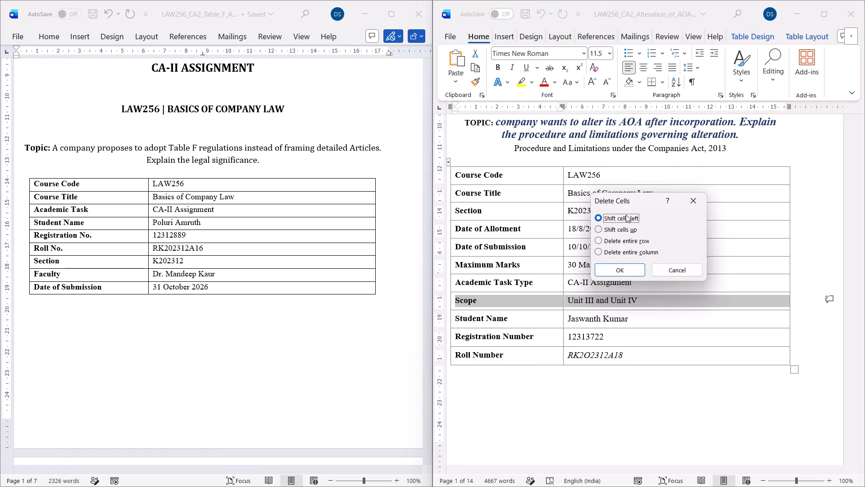
pyautogui.click(597, 239)
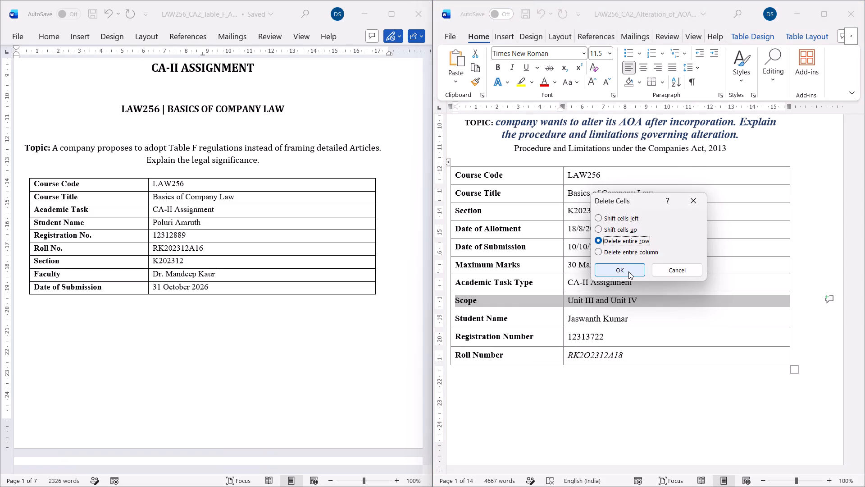
pyautogui.click(628, 271)
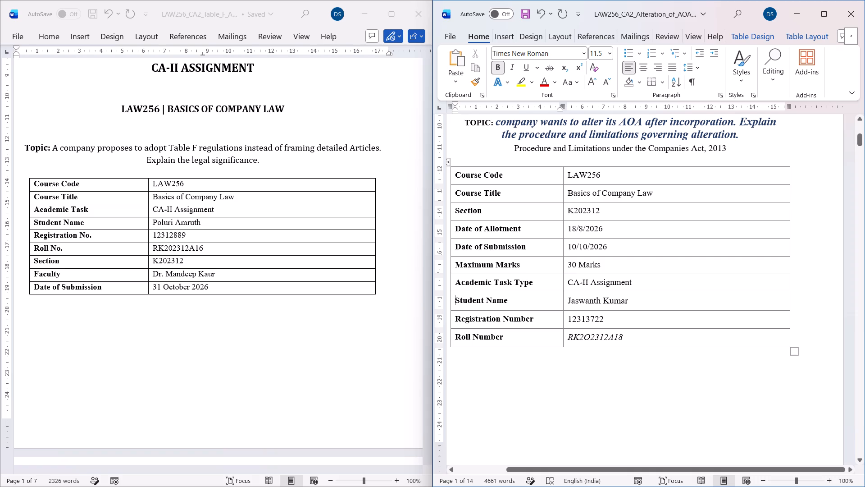
# Delete the entire Date of Allotment row from the Alteration of AOA cover table.
pyautogui.rightClick(606, 234)
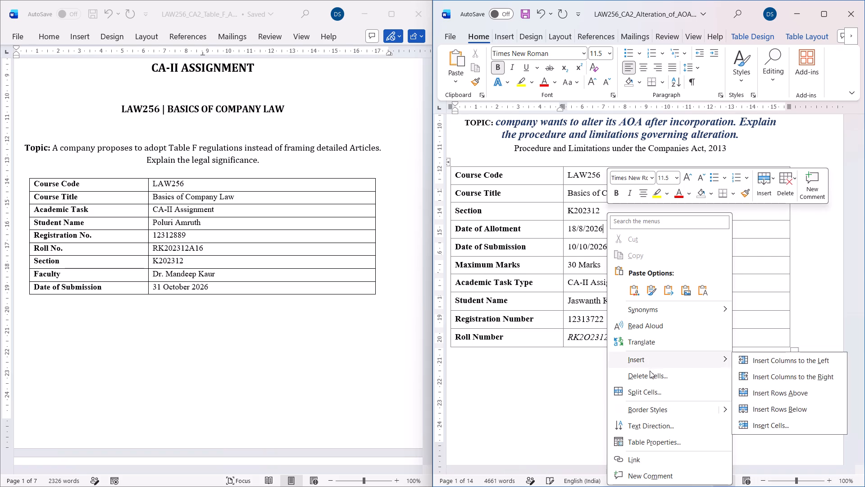
pyautogui.click(650, 373)
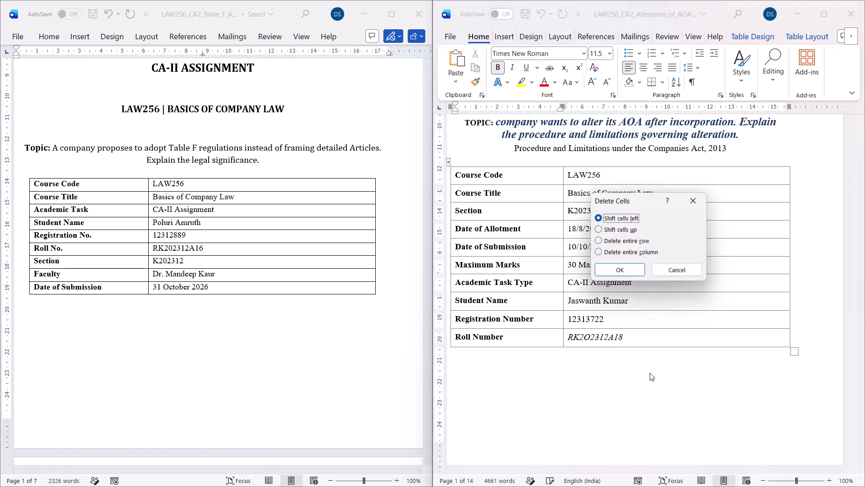
pyautogui.click(601, 240)
pyautogui.click(626, 269)
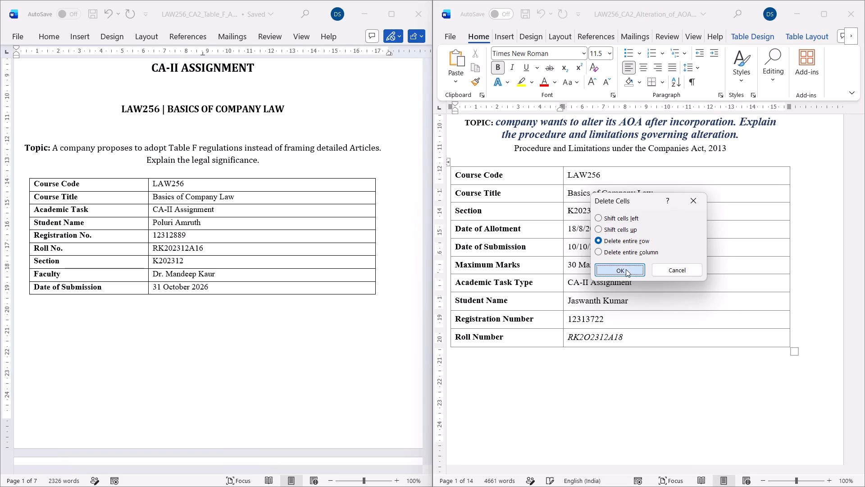
# Delete the entire Date of Submission row from the Alteration of AOA cover table.
pyautogui.rightClick(599, 232)
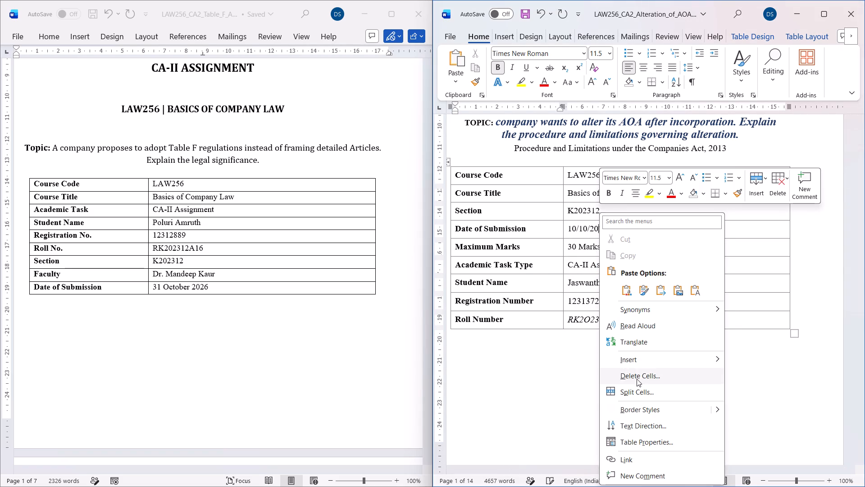
pyautogui.click(637, 379)
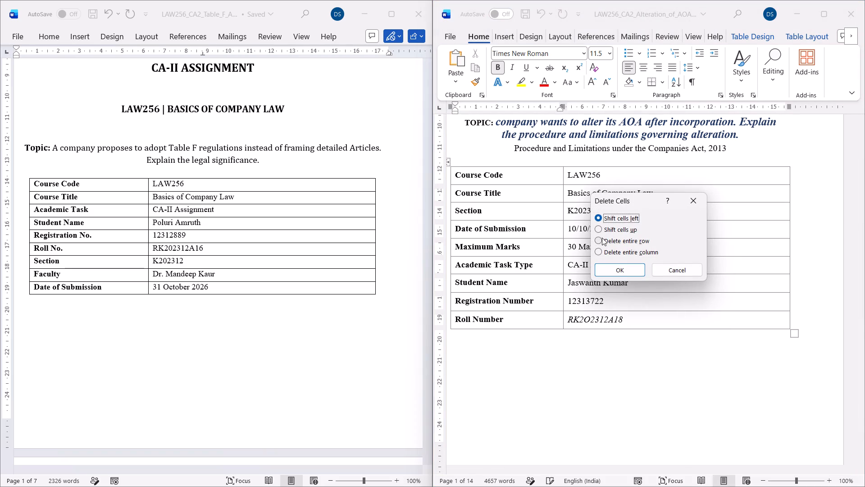
pyautogui.click(598, 239)
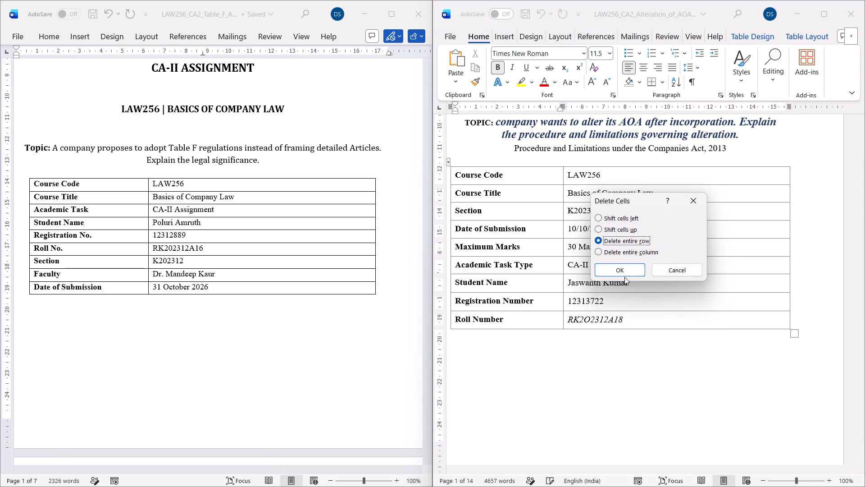
pyautogui.click(624, 277)
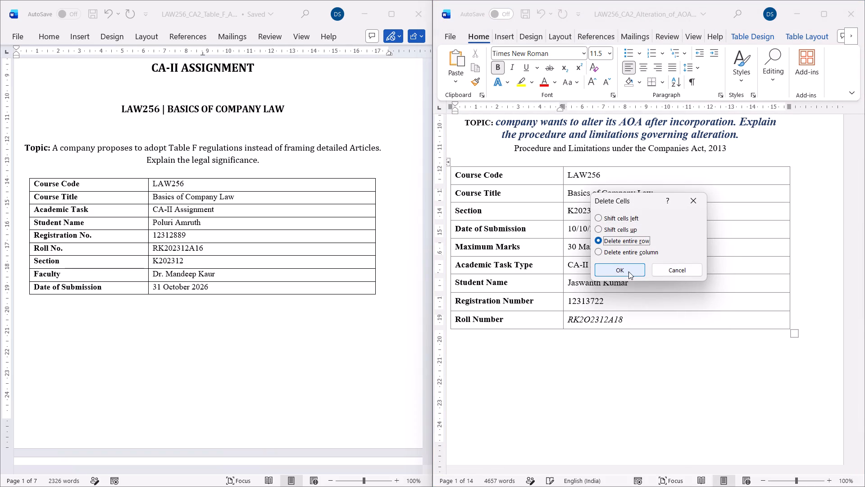
pyautogui.click(628, 271)
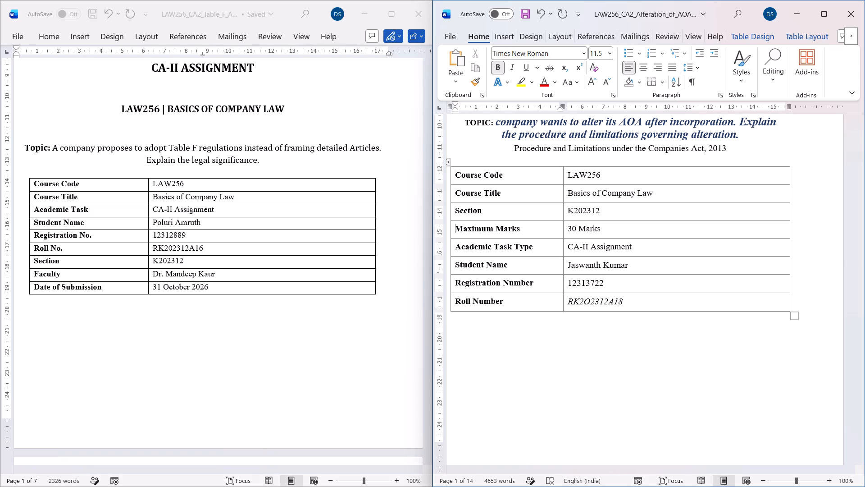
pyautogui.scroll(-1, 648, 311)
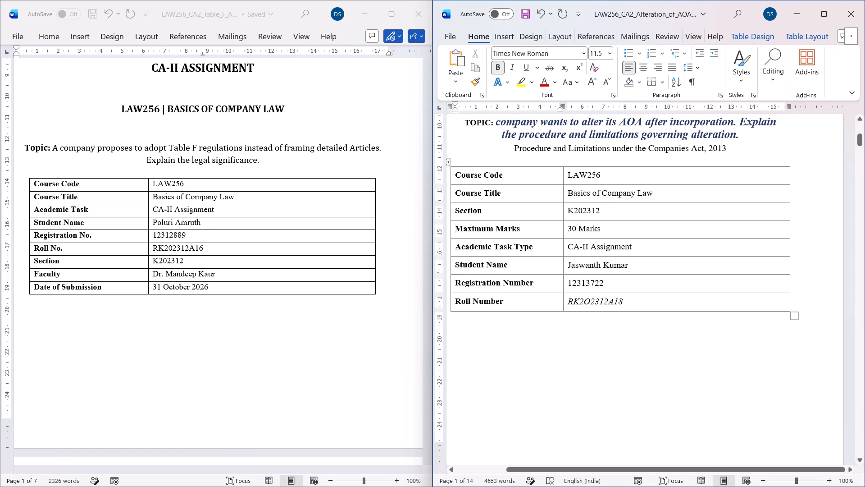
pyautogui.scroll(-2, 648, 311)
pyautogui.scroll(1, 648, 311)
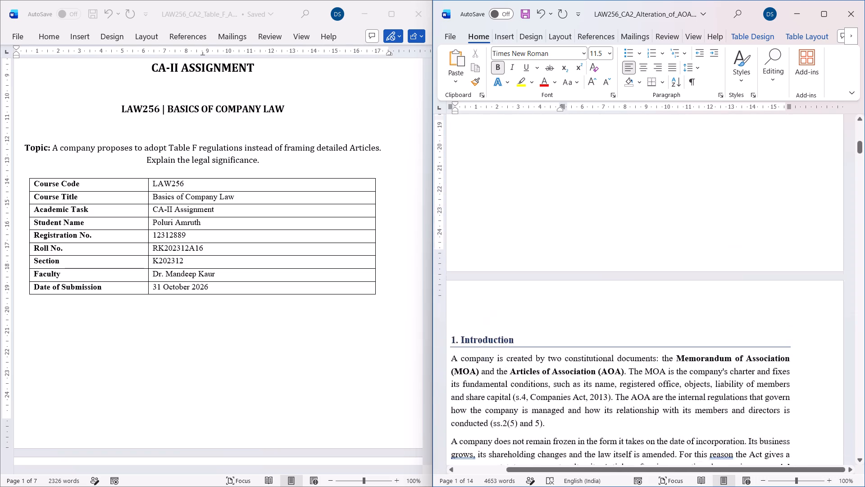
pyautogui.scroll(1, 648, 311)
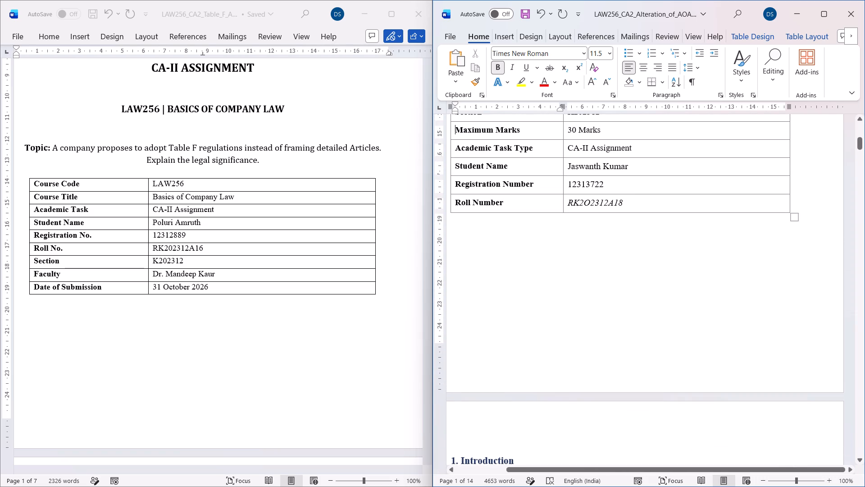
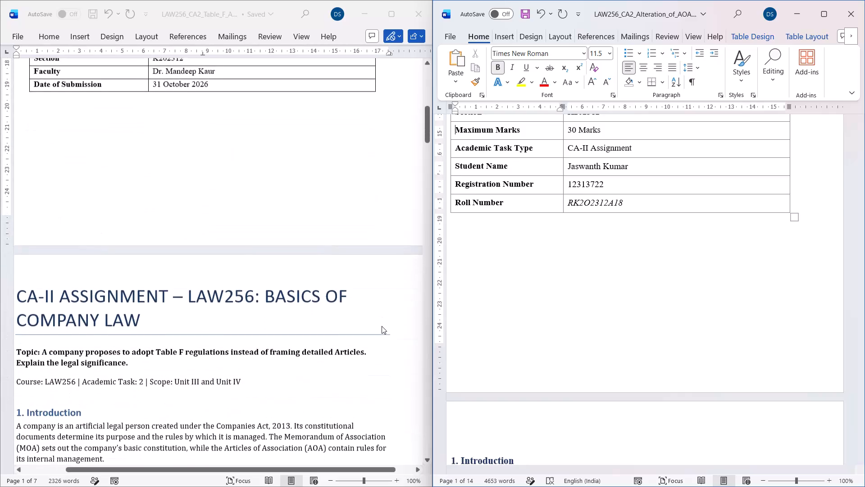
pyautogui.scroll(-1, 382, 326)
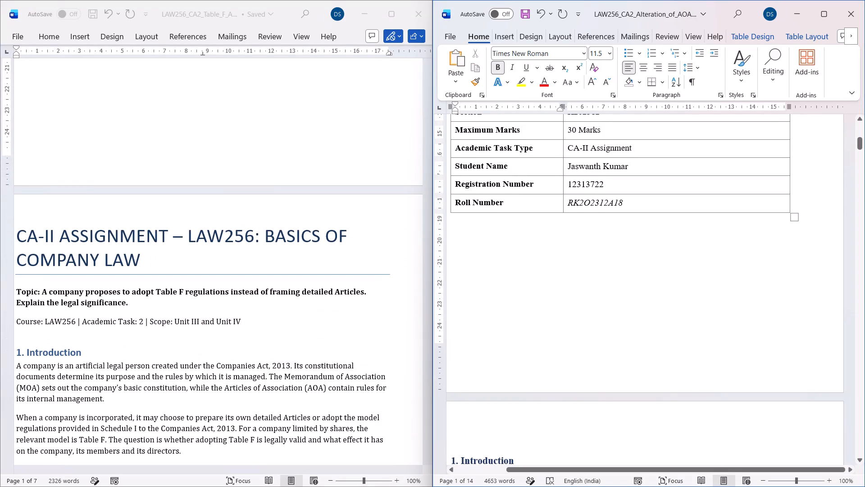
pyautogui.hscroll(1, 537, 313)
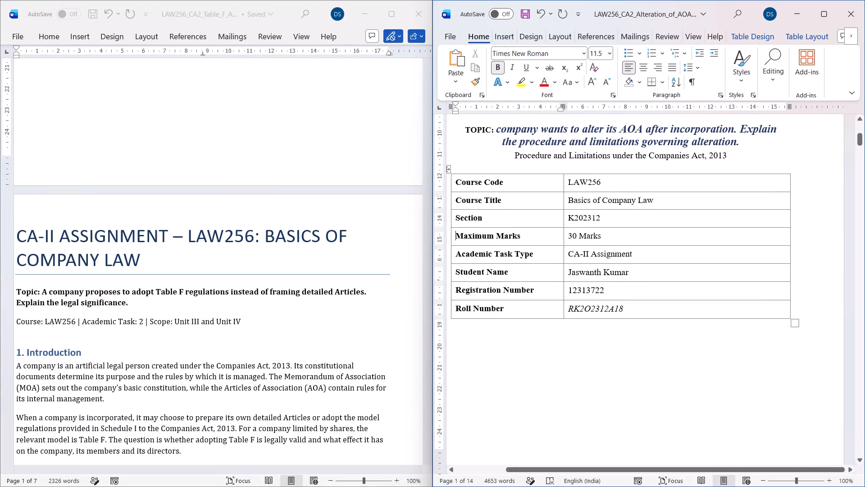
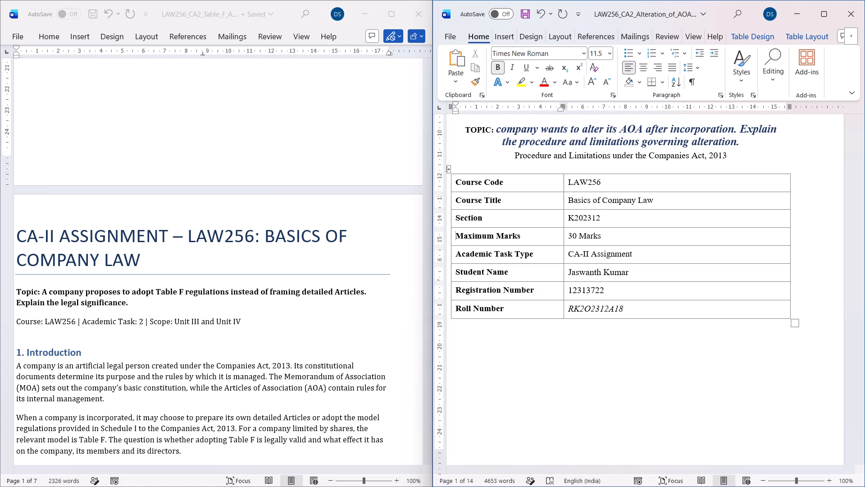
# Compare the cover page table and Introduction of the Table F assignment with those of the Alteration of AOA assignment.
pyautogui.scroll(1, 362, 312)
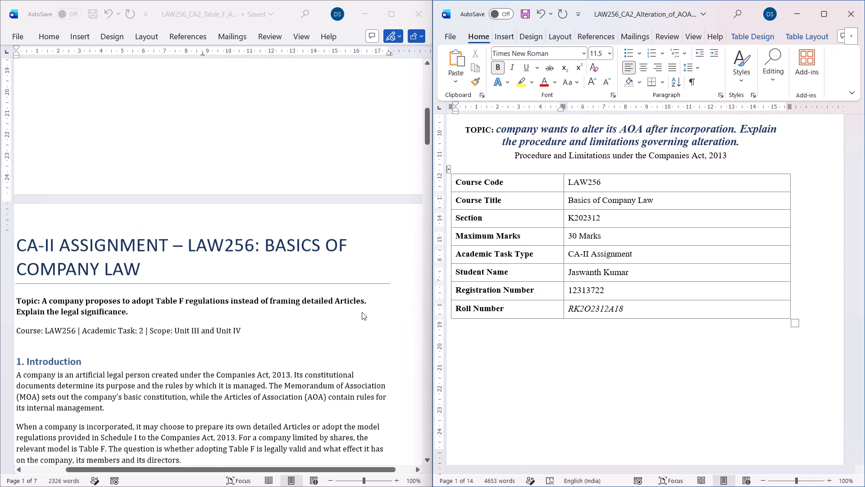
pyautogui.scroll(3, 362, 312)
pyautogui.hscroll(1, 362, 312)
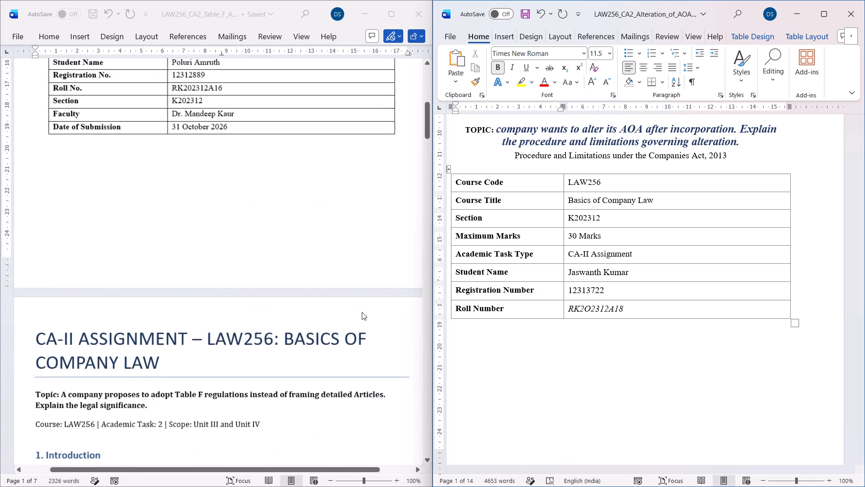
pyautogui.scroll(-2, 362, 312)
pyautogui.scroll(-1, 579, 361)
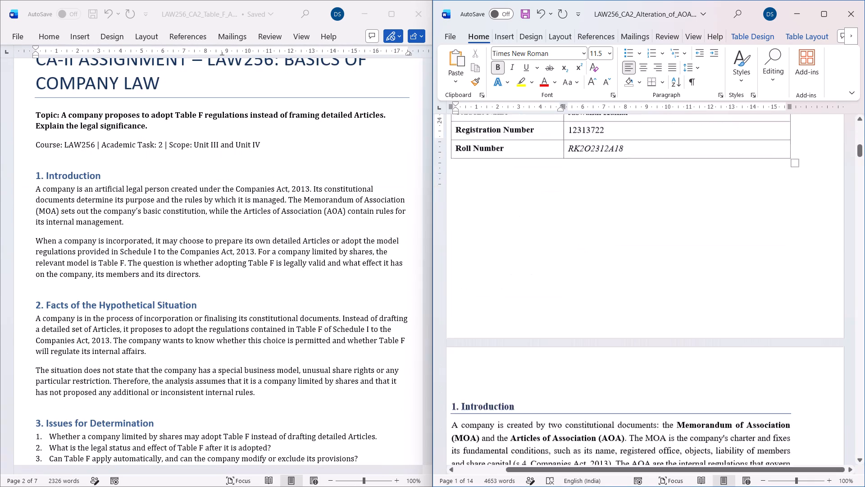
pyautogui.scroll(-2, 579, 361)
pyautogui.scroll(1, 276, 359)
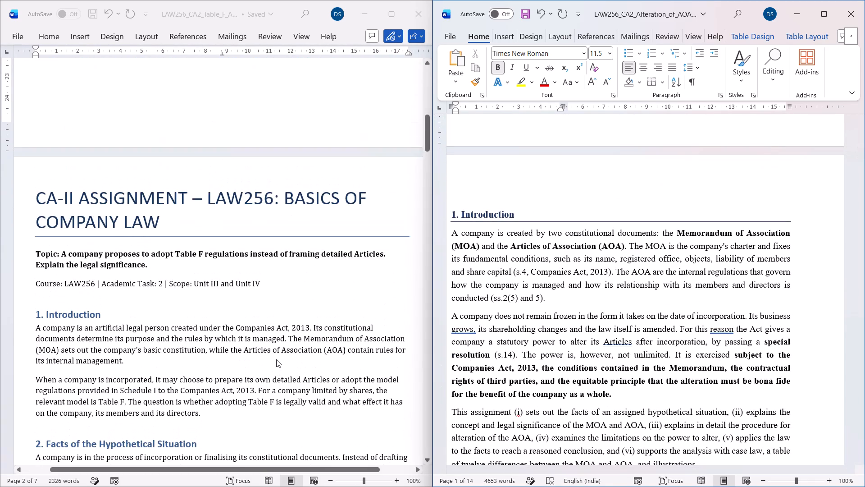
pyautogui.scroll(1, 276, 359)
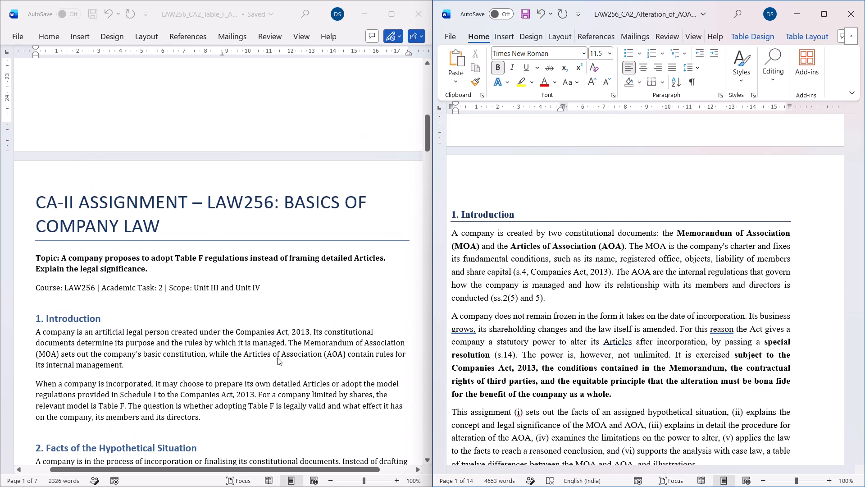
pyautogui.scroll(3, 518, 268)
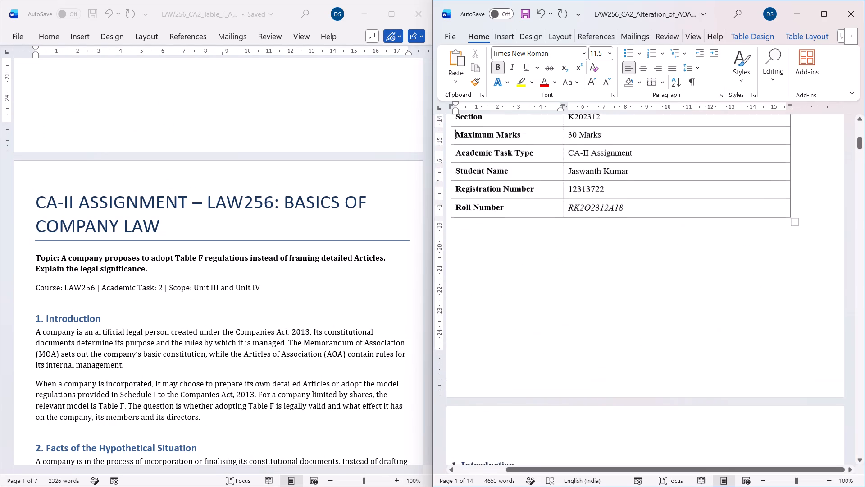
# Review the body sections and tables of both assignments, from the Introduction onward, to compare their structure and content.
pyautogui.scroll(-1, 518, 268)
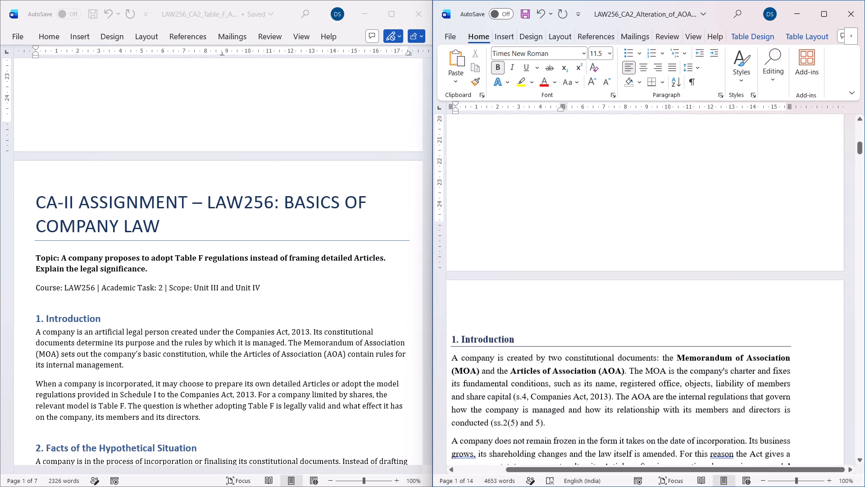
pyautogui.scroll(-1, 518, 268)
pyautogui.scroll(5, 518, 268)
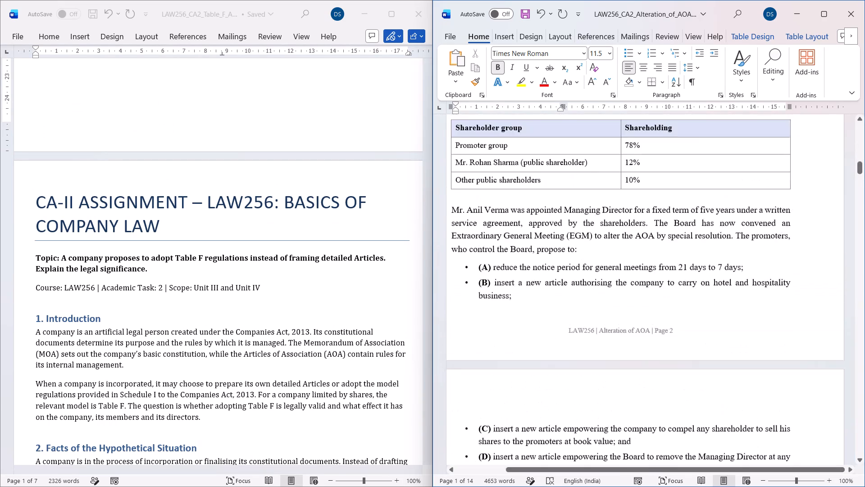
pyautogui.scroll(4, 518, 268)
pyautogui.hscroll(1, 518, 268)
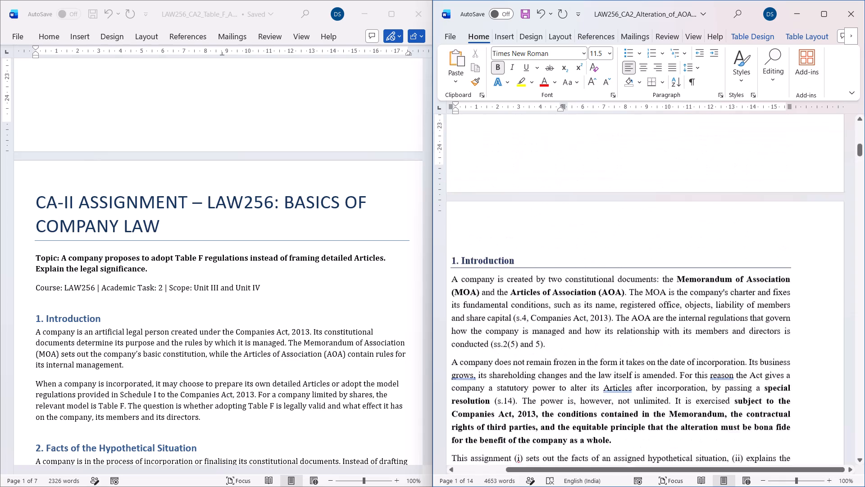
pyautogui.hscroll(1, 518, 268)
pyautogui.scroll(-2, 287, 350)
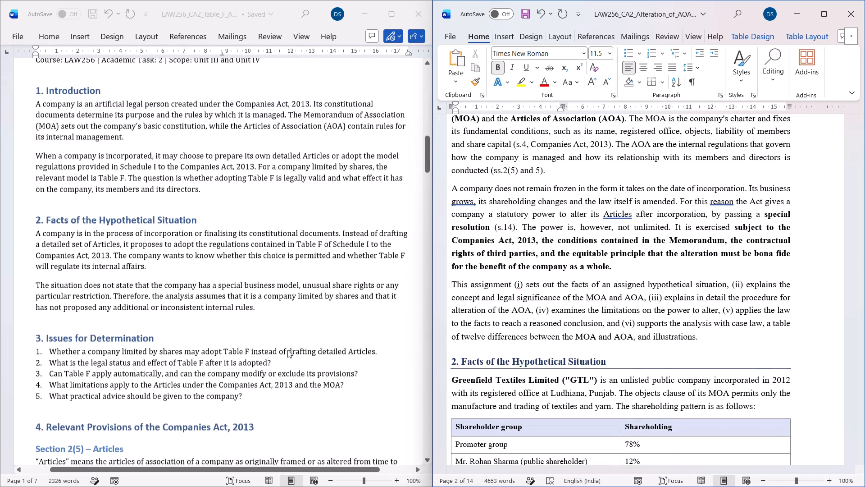
pyautogui.scroll(-9, 287, 350)
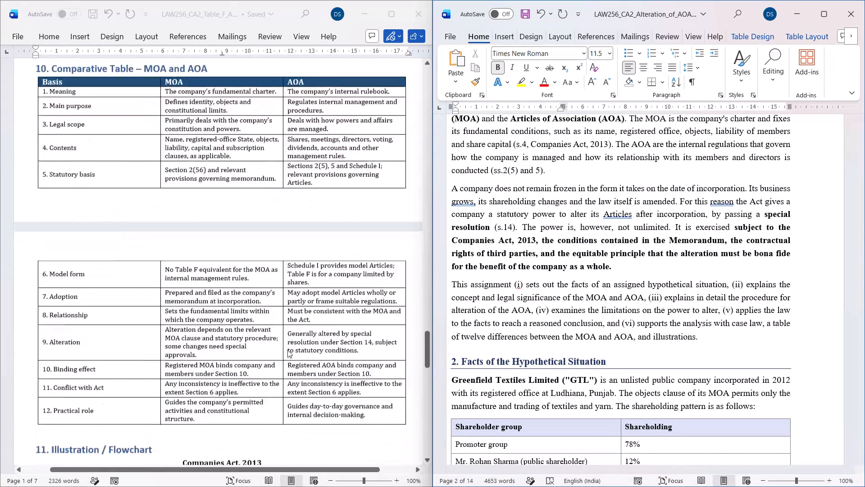
pyautogui.scroll(-4, 287, 350)
pyautogui.scroll(-9, 592, 265)
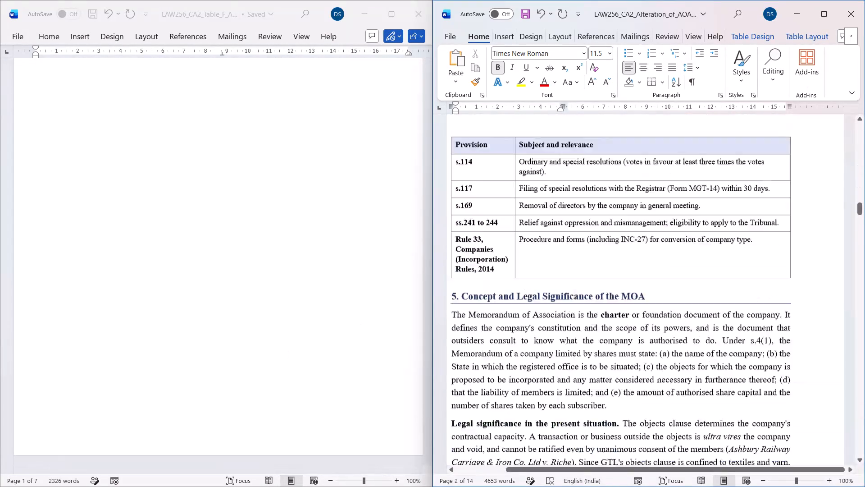
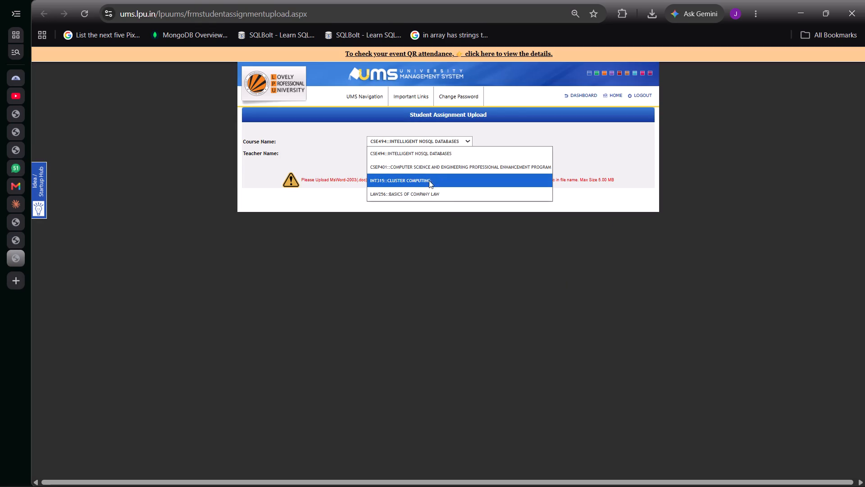
# Select course LAW256::BASICS OF COMPANY LAW and its second-listed teacher, then open the upload form for Assignment 2.
pyautogui.click(423, 199)
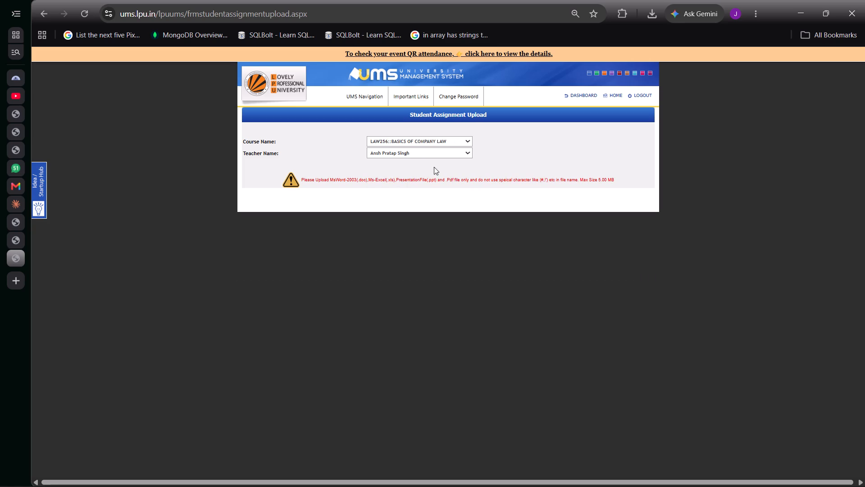
pyautogui.click(447, 156)
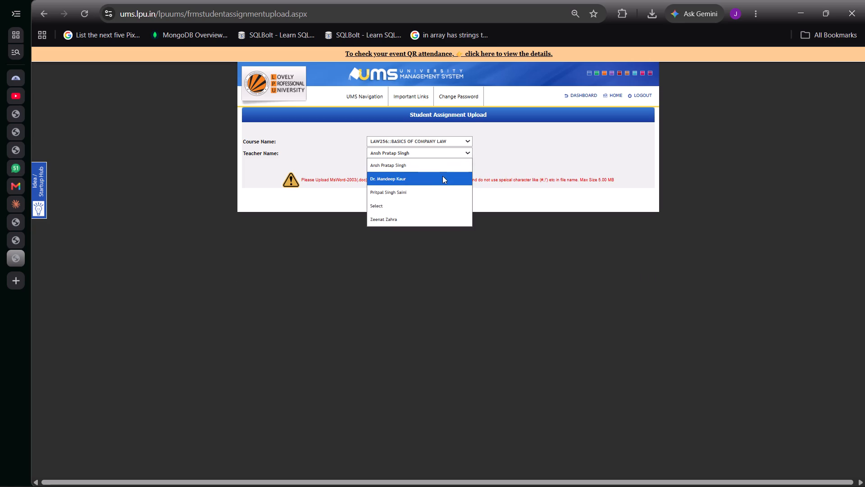
pyautogui.click(441, 179)
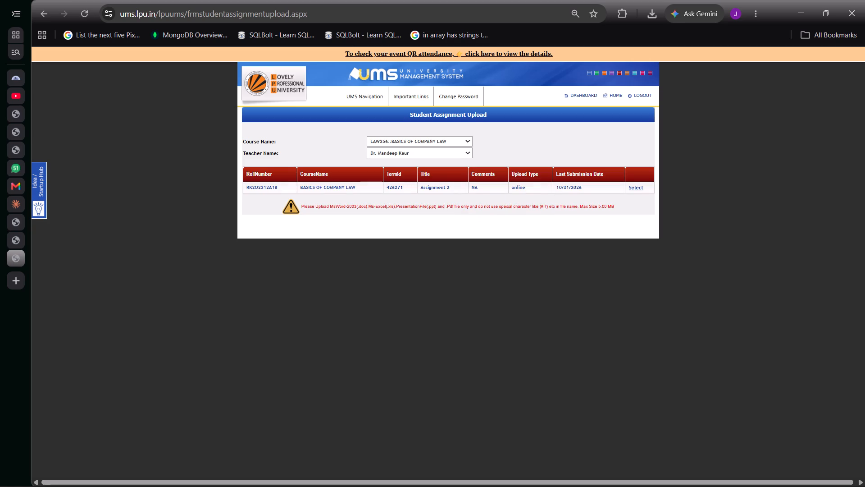
pyautogui.click(636, 189)
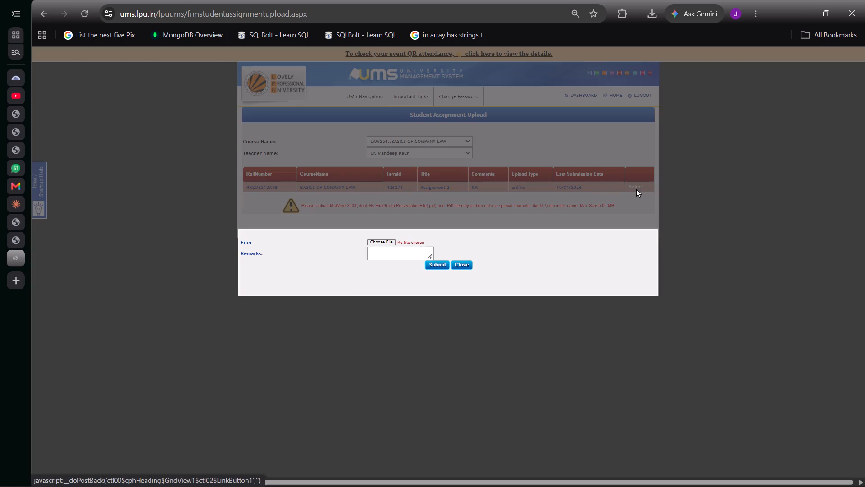
# Attach LAW256_CA2_Alteration_of_AOA (1).docx from the F:\ folder to the Assignment 2 upload form.
pyautogui.click(378, 240)
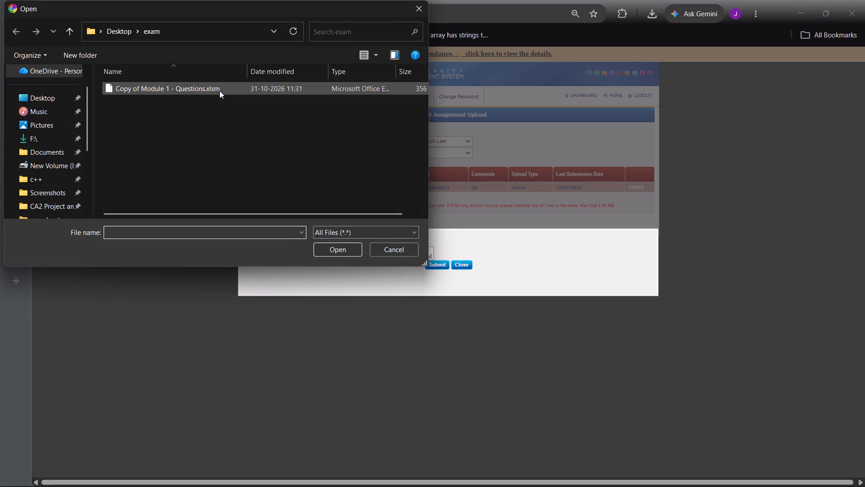
pyautogui.click(66, 142)
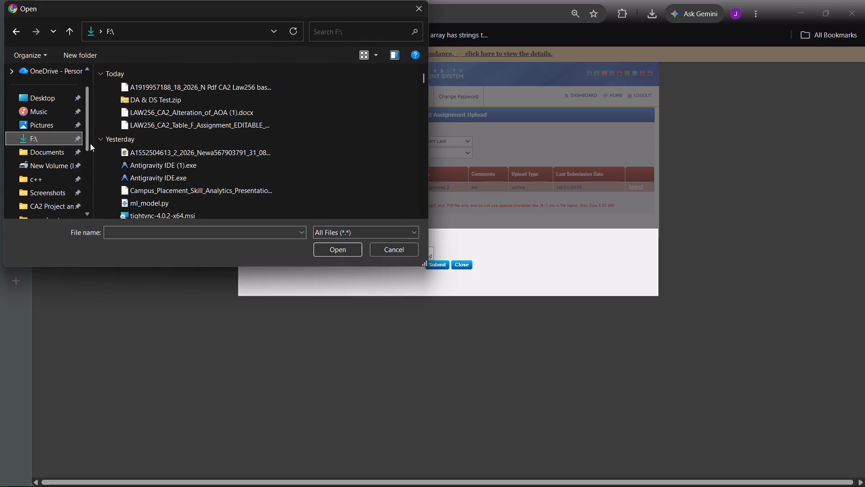
pyautogui.scroll(2, 142, 103)
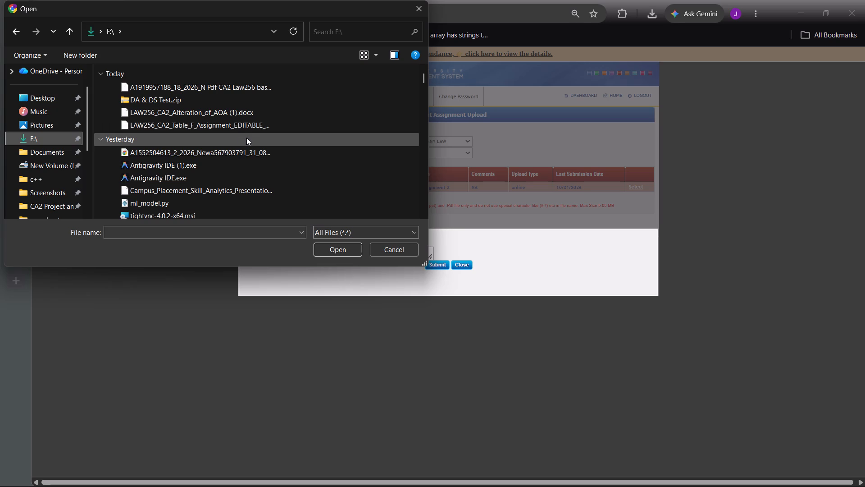
pyautogui.click(226, 112)
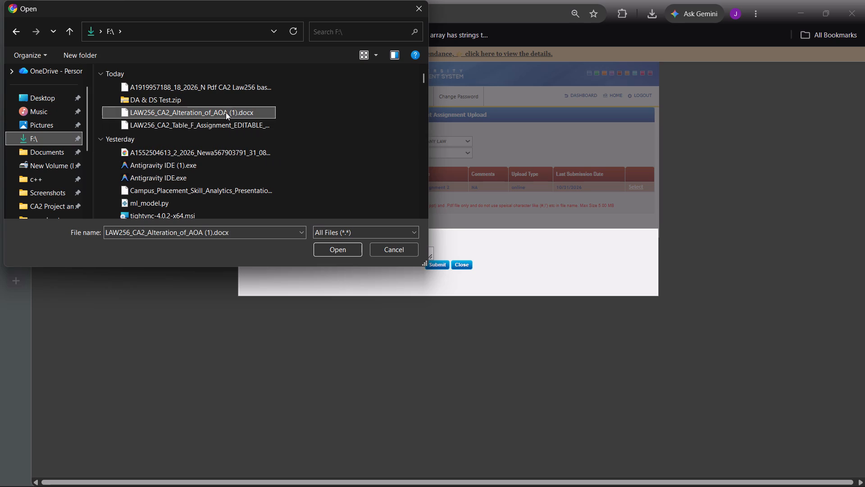
pyautogui.click(340, 254)
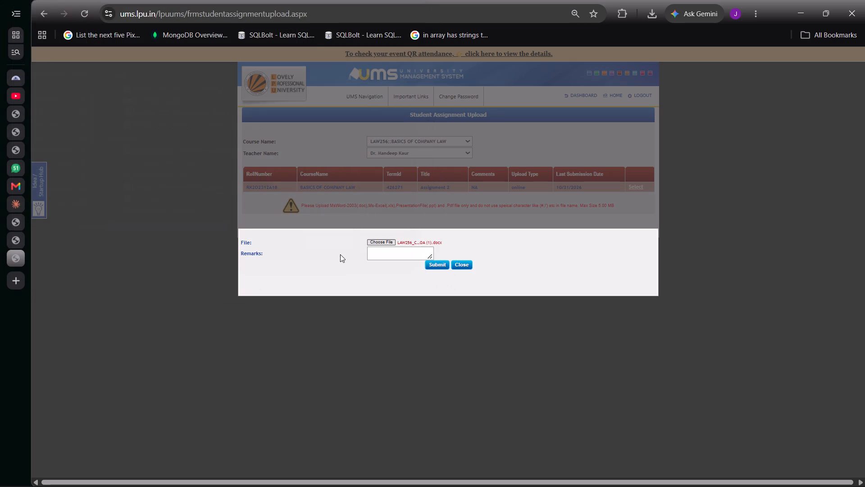
pyautogui.doubleClick(408, 240)
pyautogui.click(426, 5)
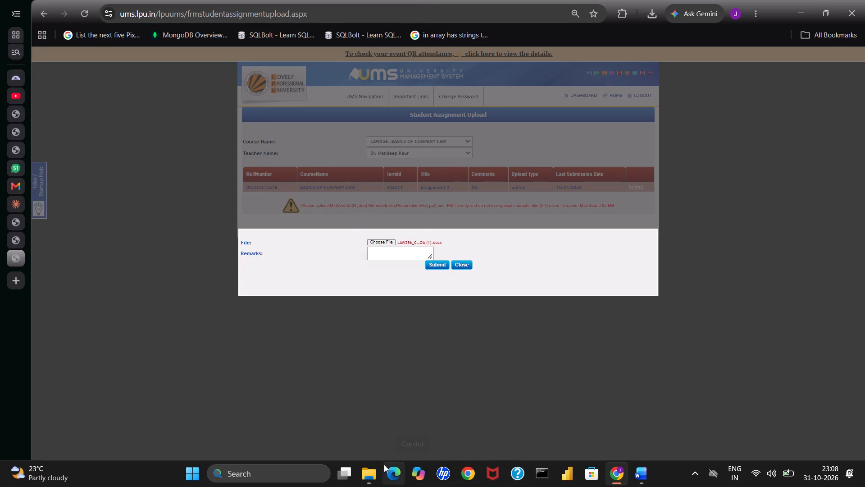
# Switch to File Explorer and open LAW256_CA2_Alteration_of_AOA (1).docx from the recent files in Word.
pyautogui.click(372, 467)
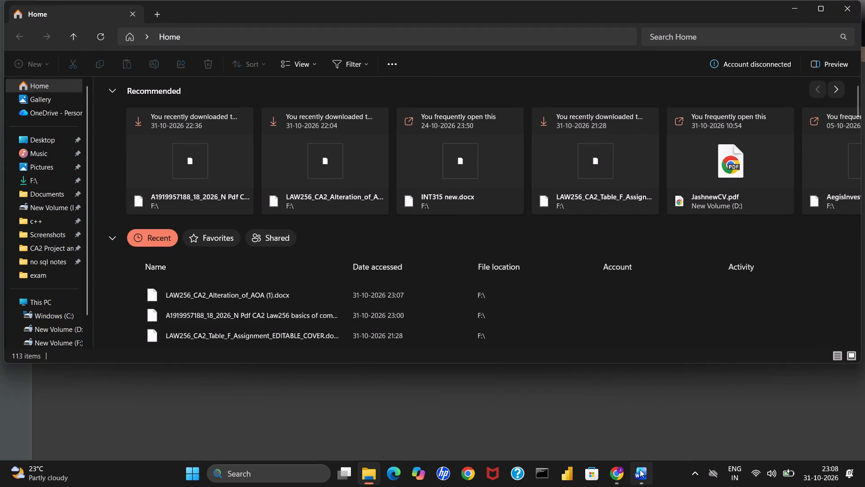
pyautogui.click(660, 377)
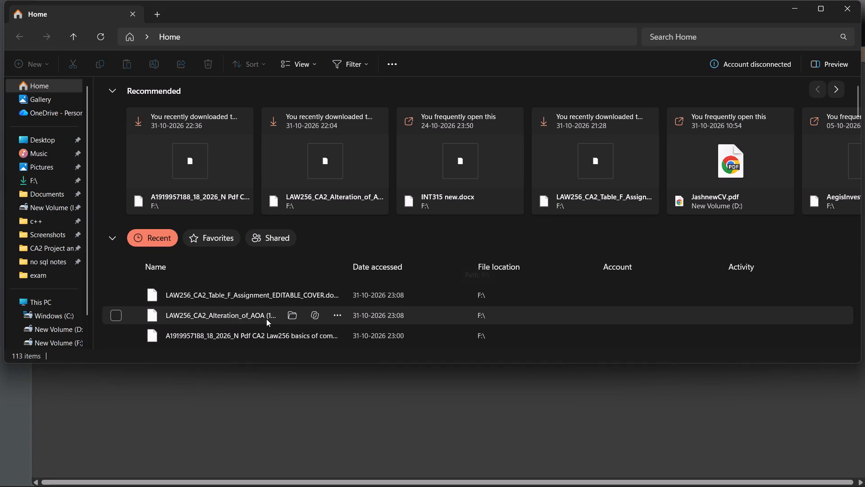
pyautogui.doubleClick(243, 318)
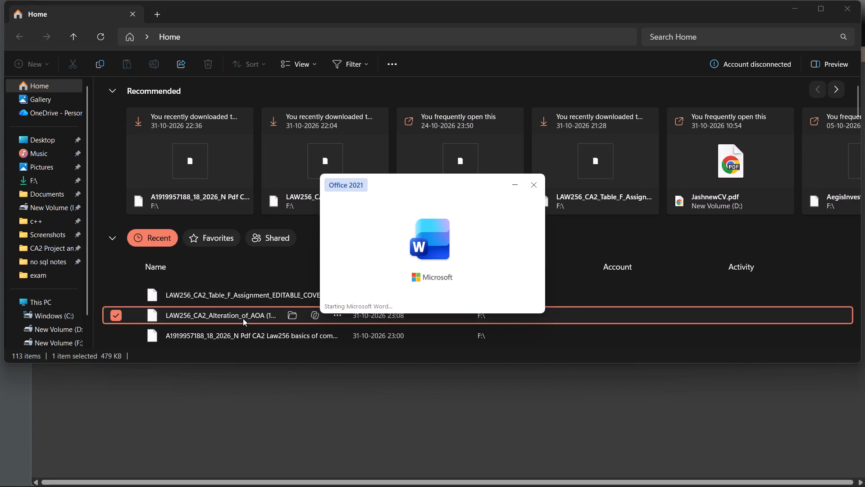
# Review the Alteration of AOA assignment's cover page details and skim its pages through to the end.
pyautogui.scroll(-1, 364, 327)
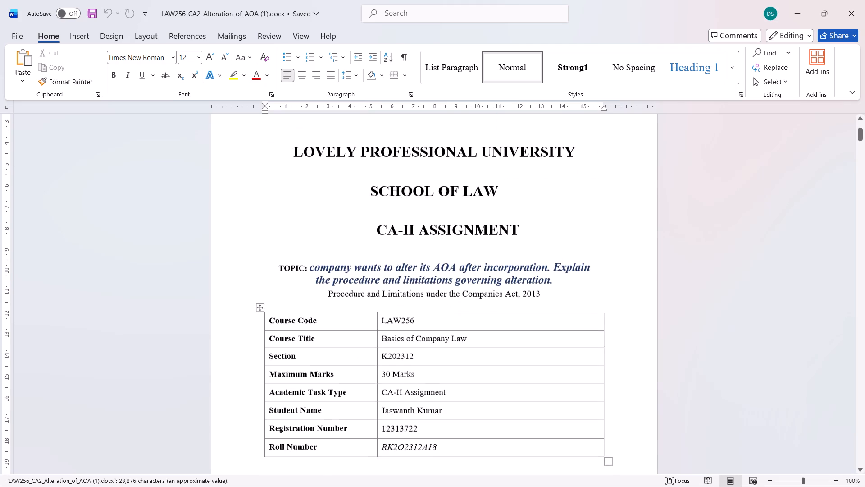
pyautogui.scroll(-2, 364, 327)
pyautogui.scroll(4, 364, 327)
pyautogui.scroll(-1, 364, 327)
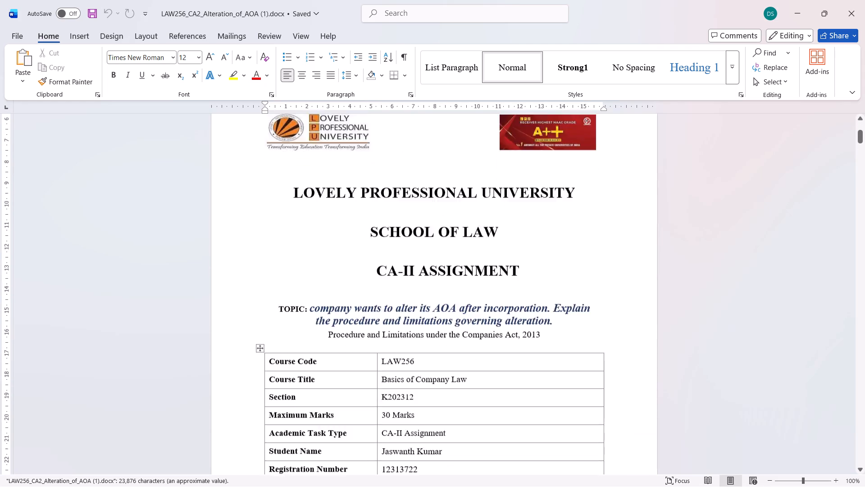
pyautogui.scroll(-1, 364, 327)
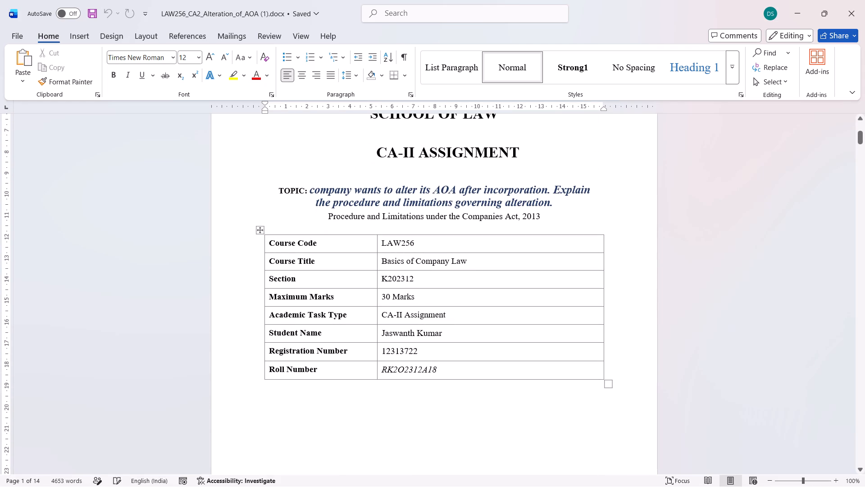
pyautogui.scroll(-1, 424, 365)
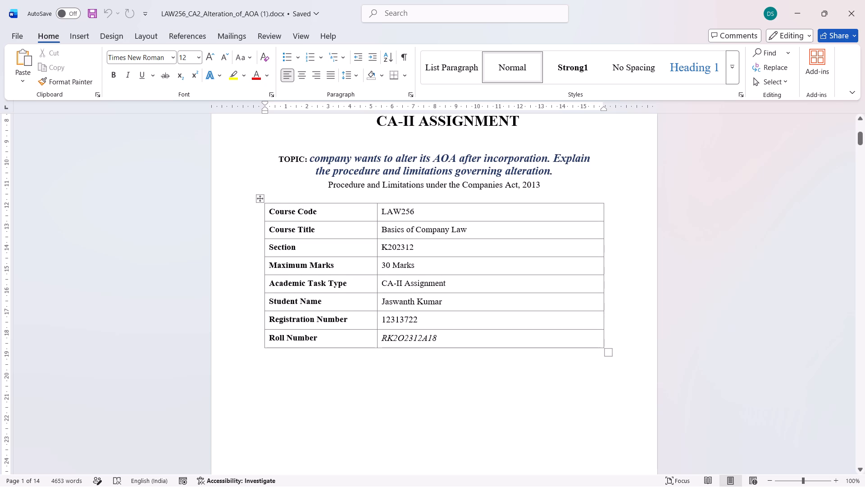
pyautogui.scroll(1, 424, 365)
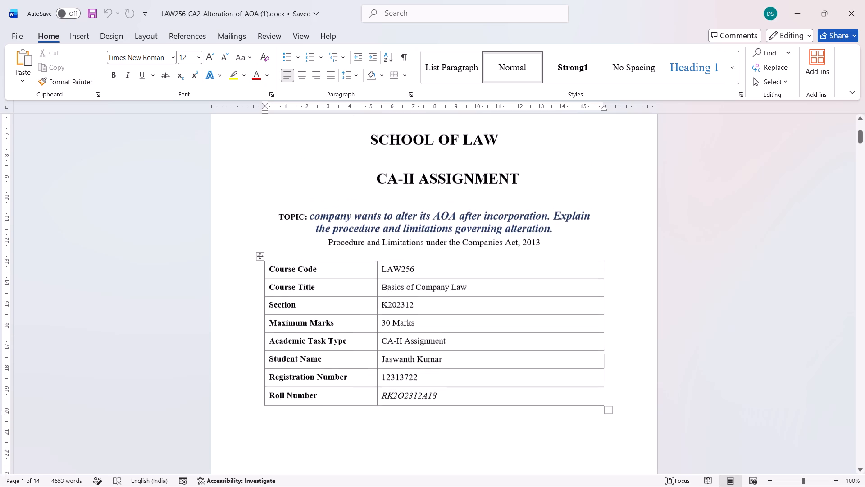
pyautogui.scroll(-9, 424, 365)
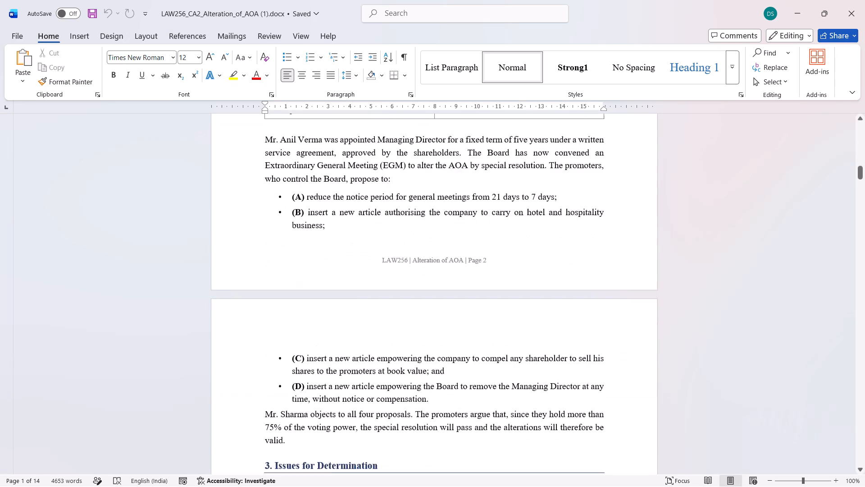
pyautogui.scroll(-20, 424, 365)
pyautogui.scroll(-7, 424, 365)
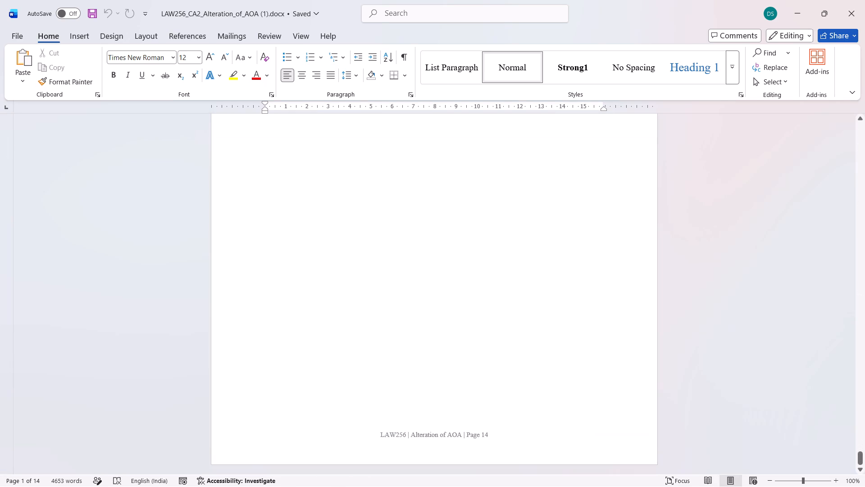
pyautogui.scroll(13, 424, 365)
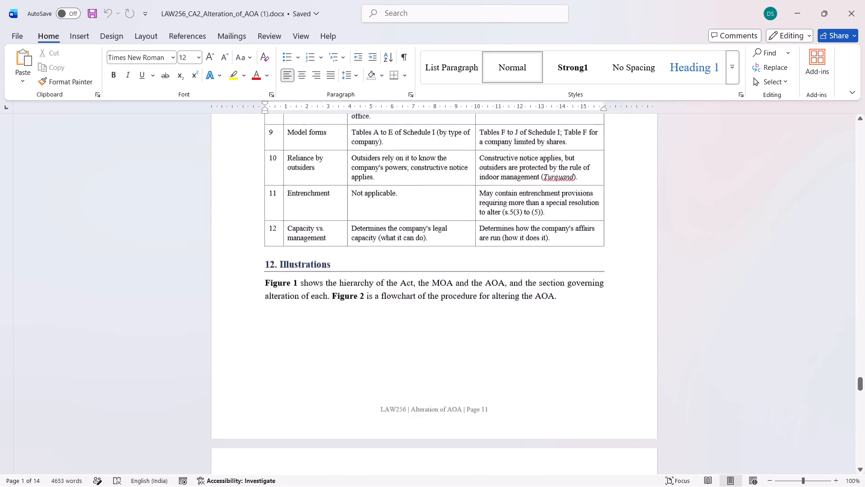
pyautogui.scroll(18, 424, 365)
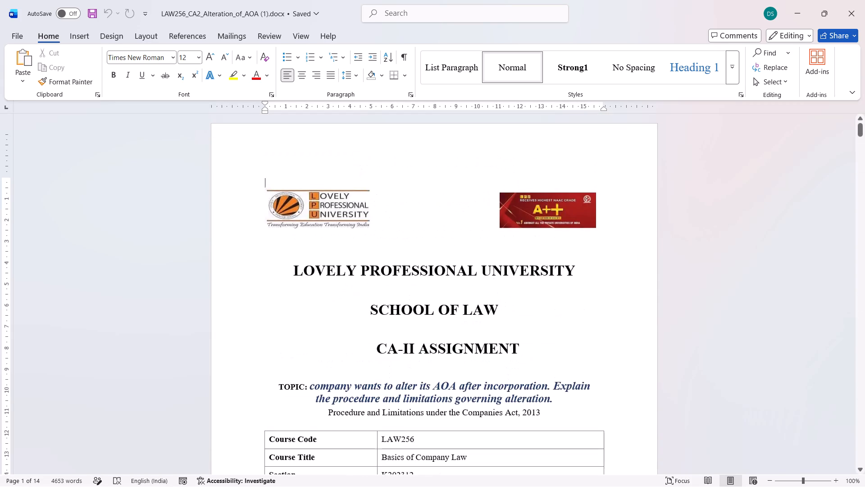
# Delete the entire Maximum Marks row from the cover page table and save the document.
pyautogui.scroll(-1, 424, 365)
pyautogui.moveTo(429, 290); pyautogui.dragTo(367, 289)
pyautogui.rightClick(367, 289)
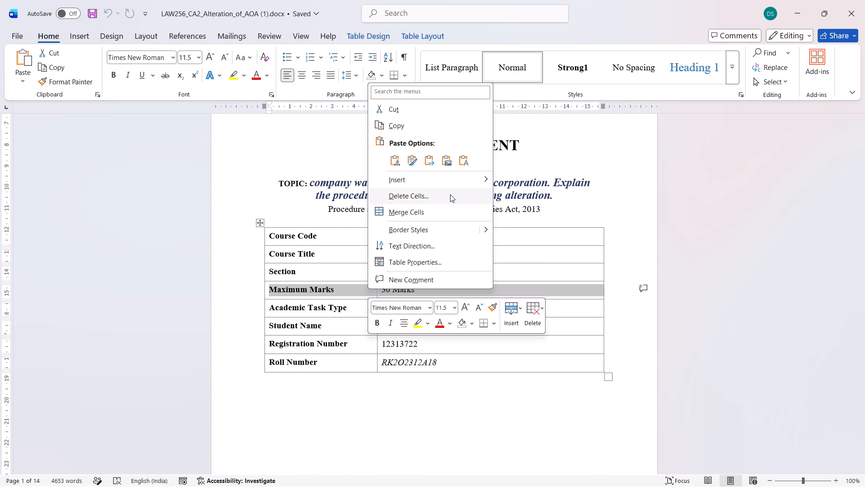
pyautogui.click(450, 194)
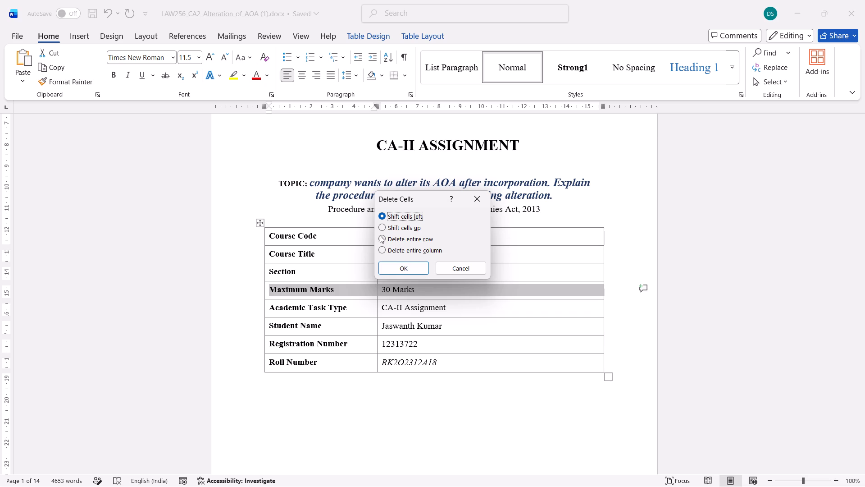
pyautogui.click(379, 235)
pyautogui.click(397, 266)
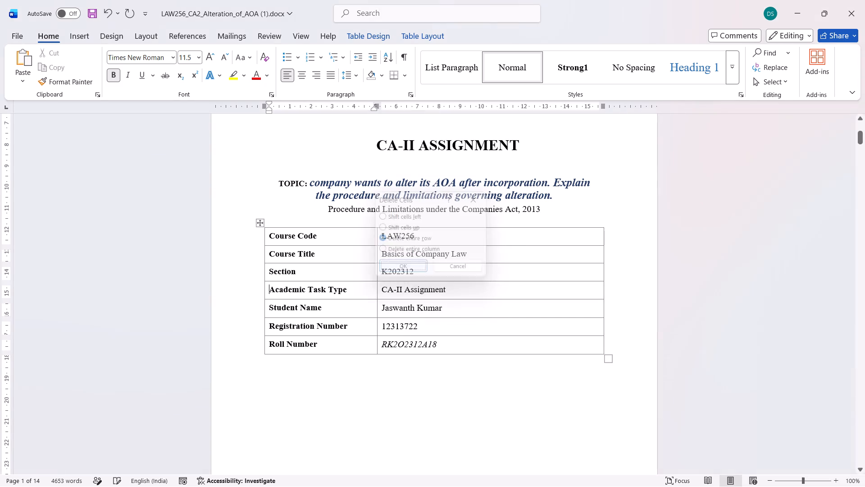
pyautogui.scroll(1, 554, 190)
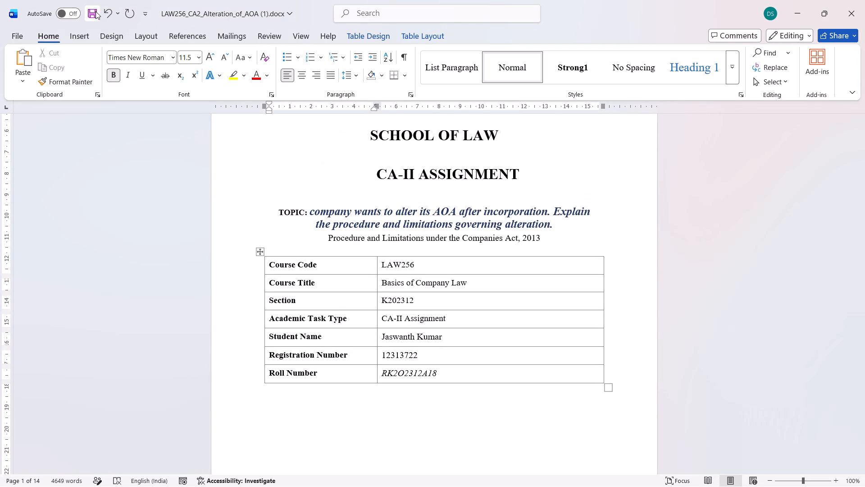
pyautogui.click(96, 11)
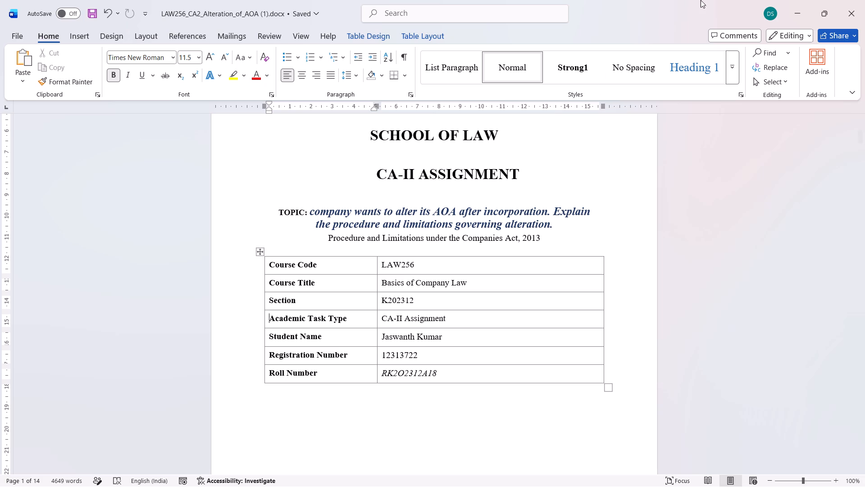
# Skim the body sections of the saved assignment from the cover page onward, and close the document.
pyautogui.scroll(-1, 697, 262)
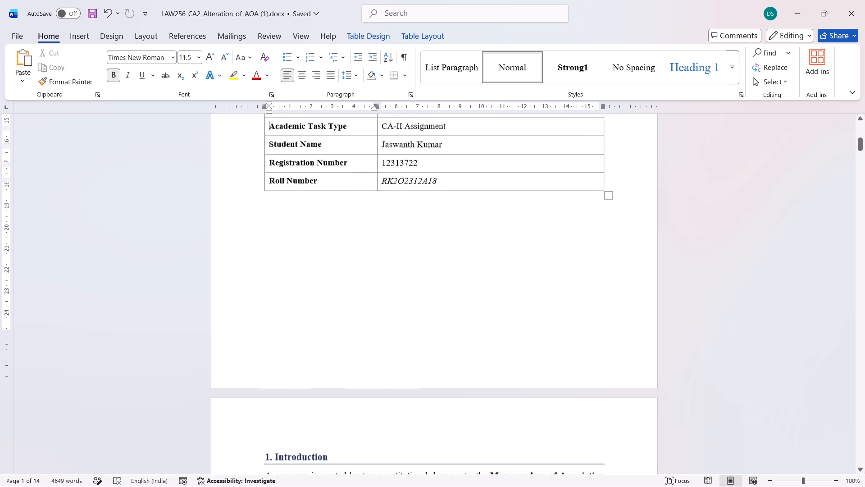
pyautogui.scroll(-17, 697, 262)
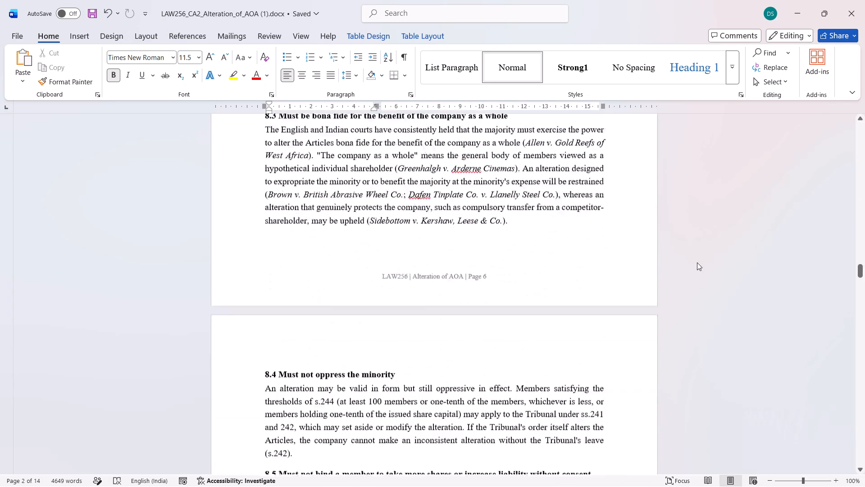
pyautogui.scroll(-11, 697, 262)
pyautogui.click(864, 0)
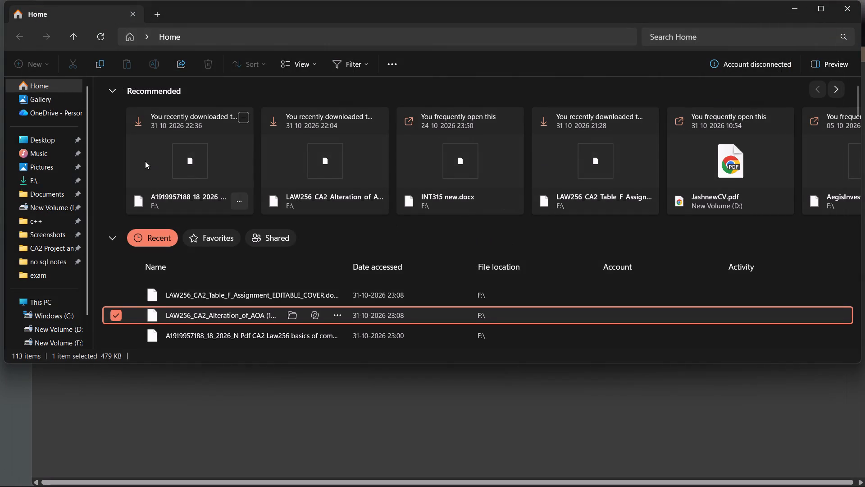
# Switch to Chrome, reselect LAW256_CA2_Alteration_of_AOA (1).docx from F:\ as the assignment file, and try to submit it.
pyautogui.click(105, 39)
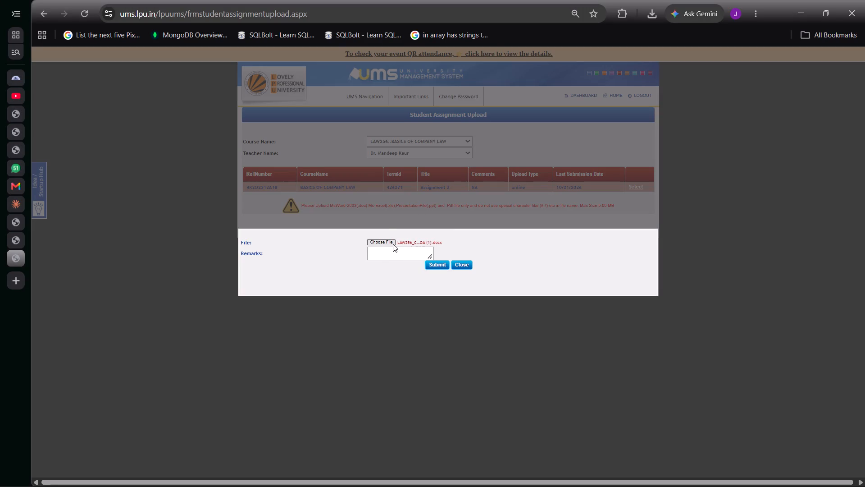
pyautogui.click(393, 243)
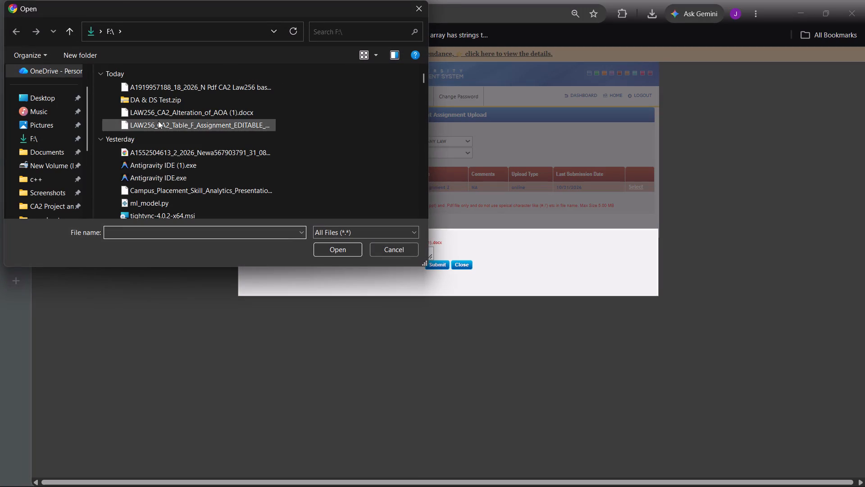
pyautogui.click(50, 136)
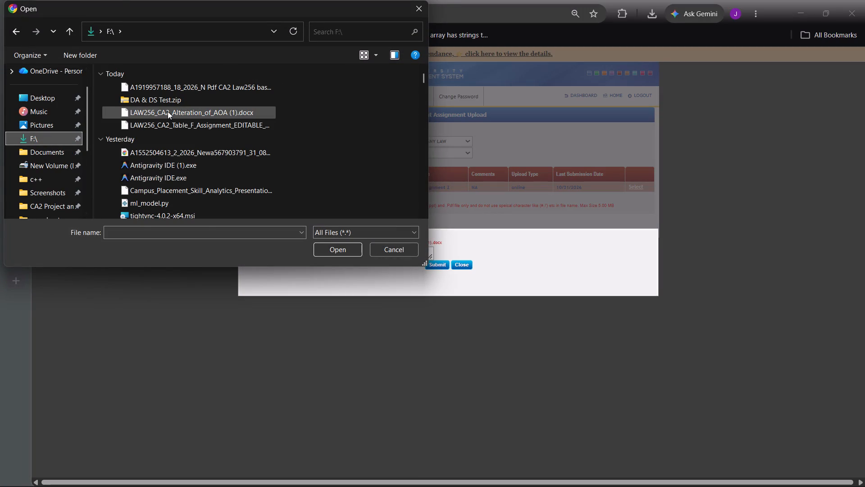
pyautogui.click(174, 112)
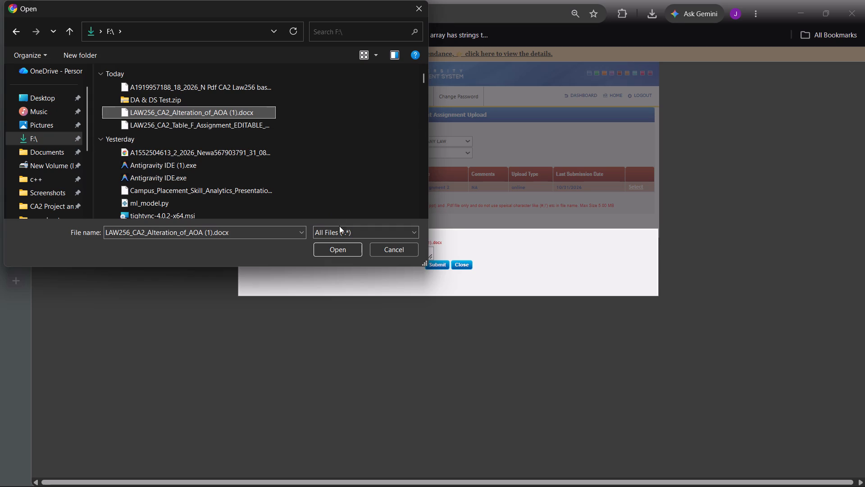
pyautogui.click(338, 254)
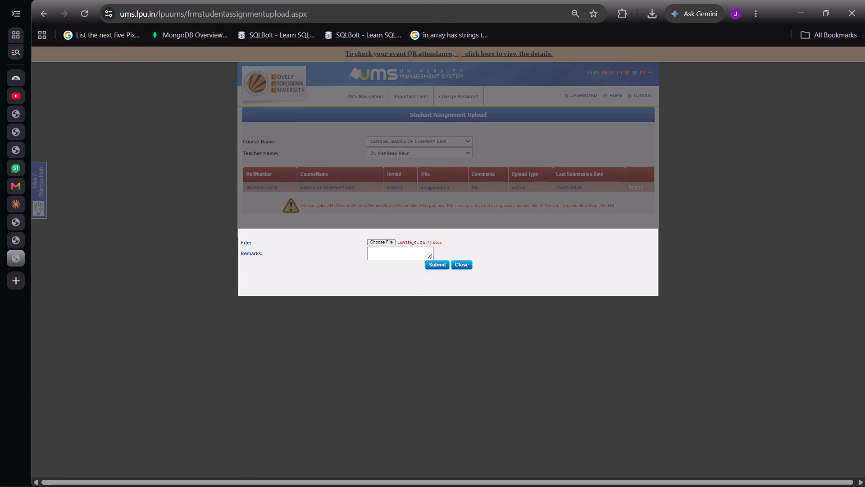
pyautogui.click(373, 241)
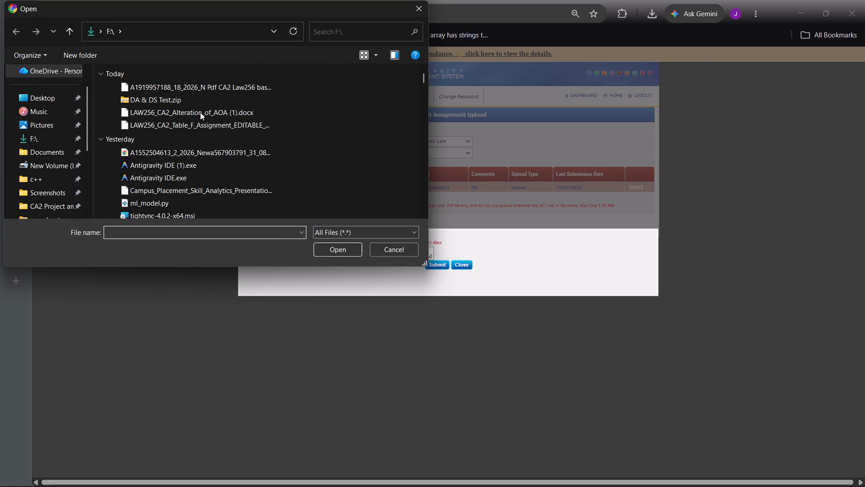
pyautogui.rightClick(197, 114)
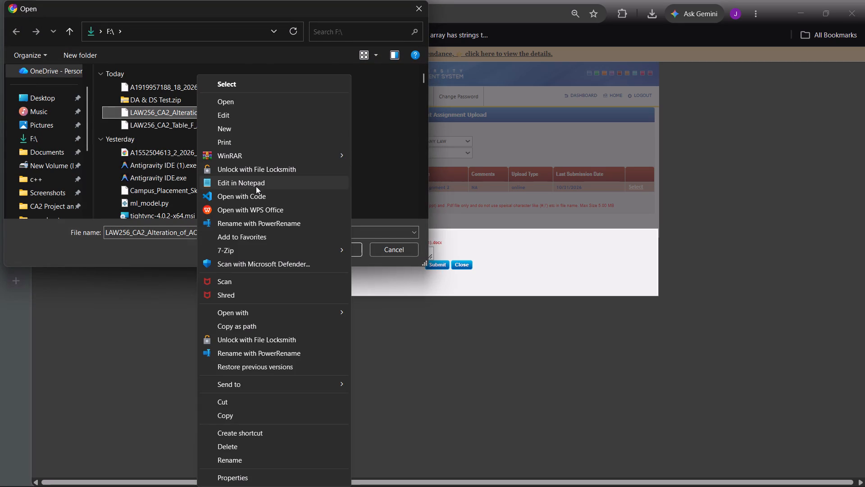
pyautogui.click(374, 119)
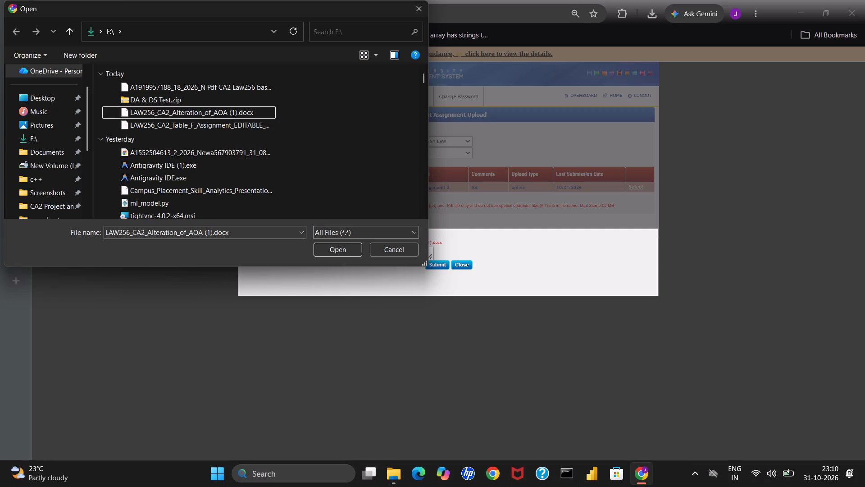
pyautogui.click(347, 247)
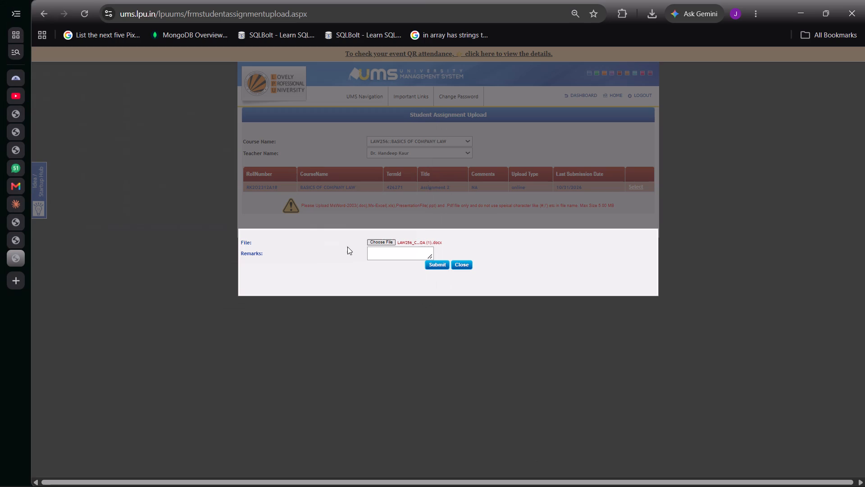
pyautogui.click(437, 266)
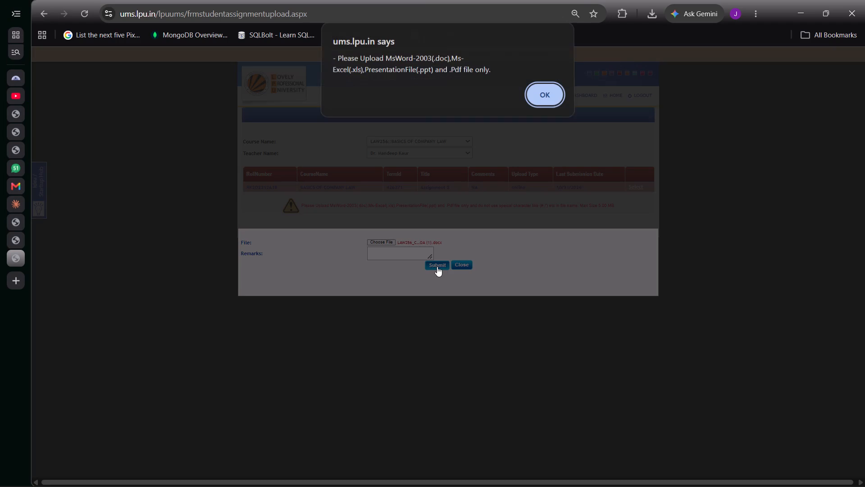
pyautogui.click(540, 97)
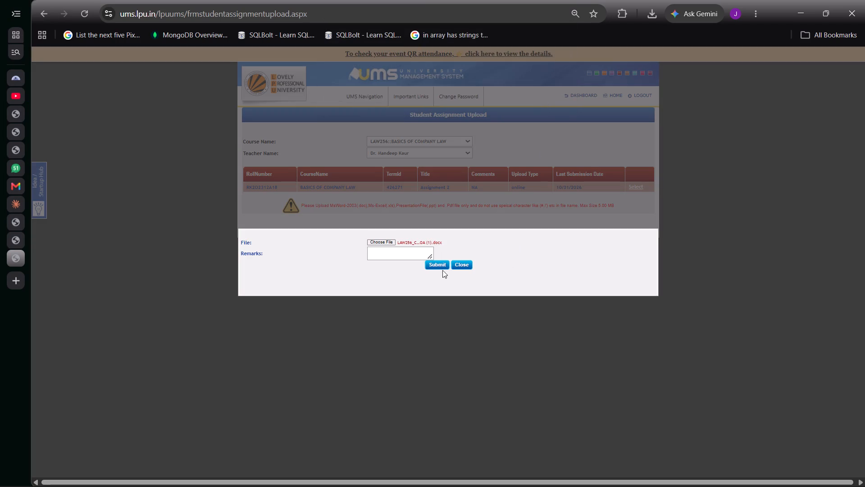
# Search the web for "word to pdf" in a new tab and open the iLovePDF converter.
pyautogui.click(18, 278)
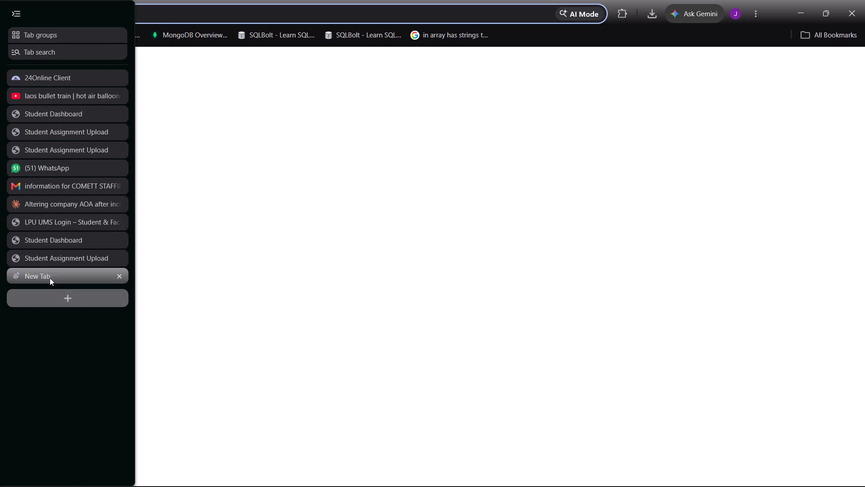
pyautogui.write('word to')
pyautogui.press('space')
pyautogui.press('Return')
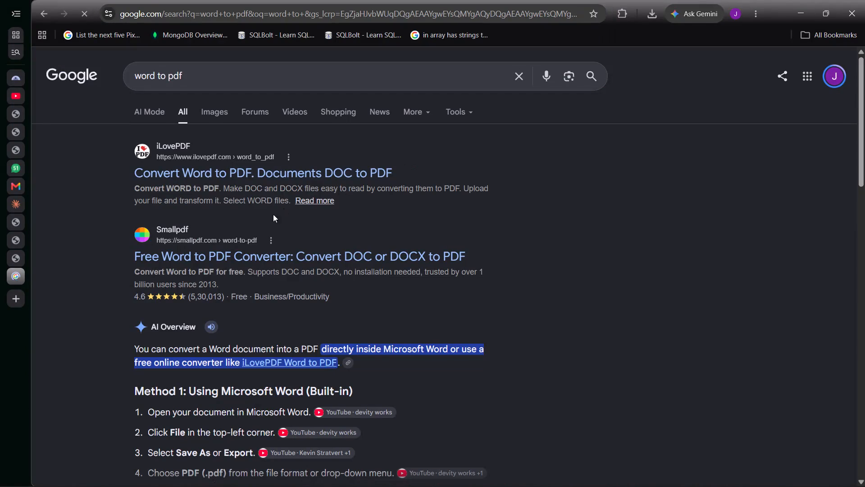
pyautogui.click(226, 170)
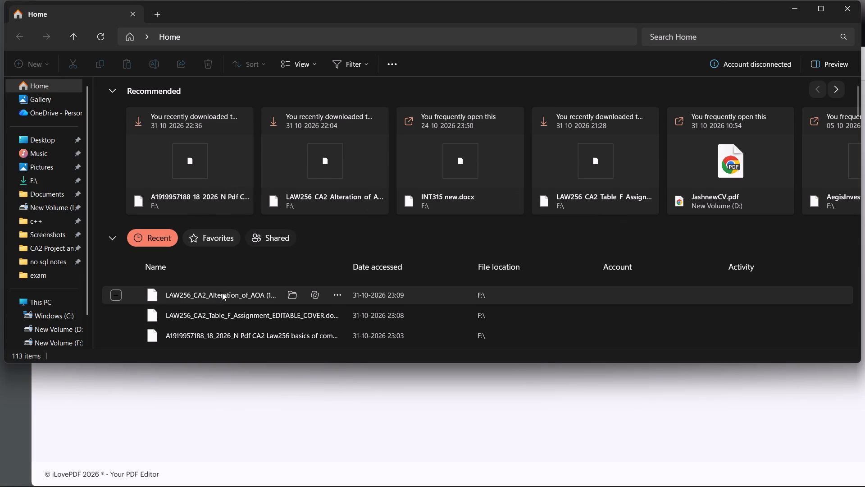
# Switch to File Explorer, open LAW256_CA2_Alteration_of_AOA (1).docx in Word, and set up a copy on F: in PDF format.
pyautogui.doubleClick(222, 294)
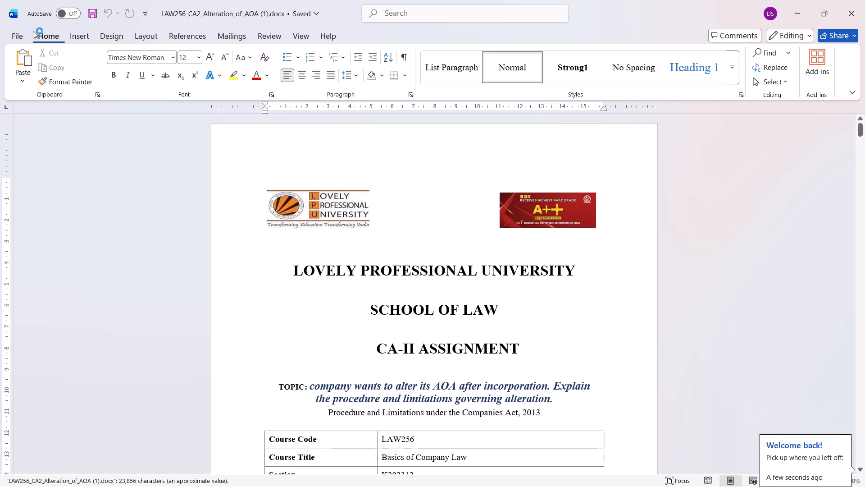
pyautogui.click(19, 37)
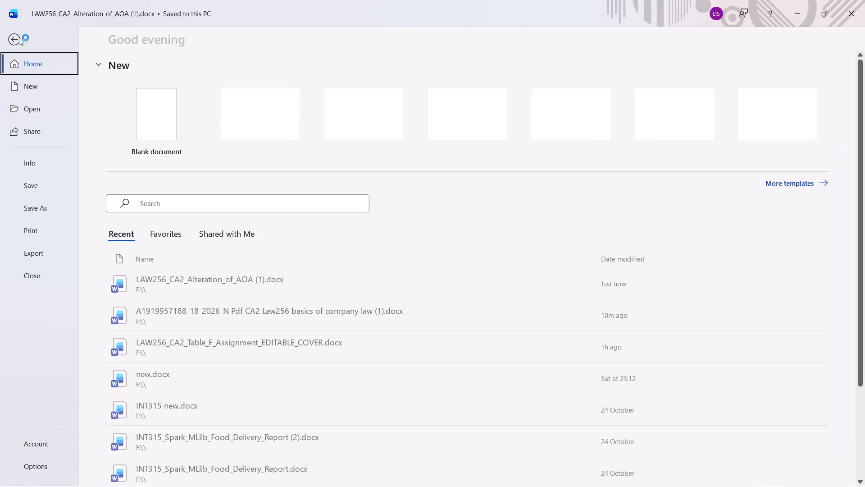
pyautogui.click(52, 210)
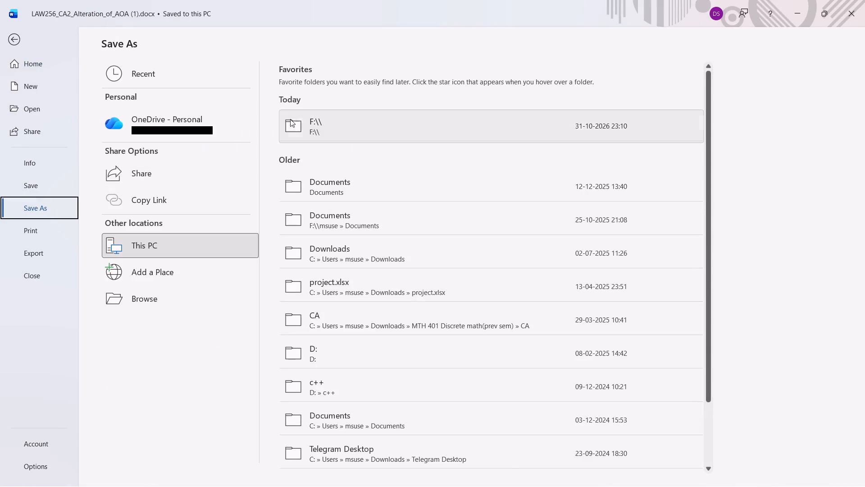
pyautogui.click(314, 124)
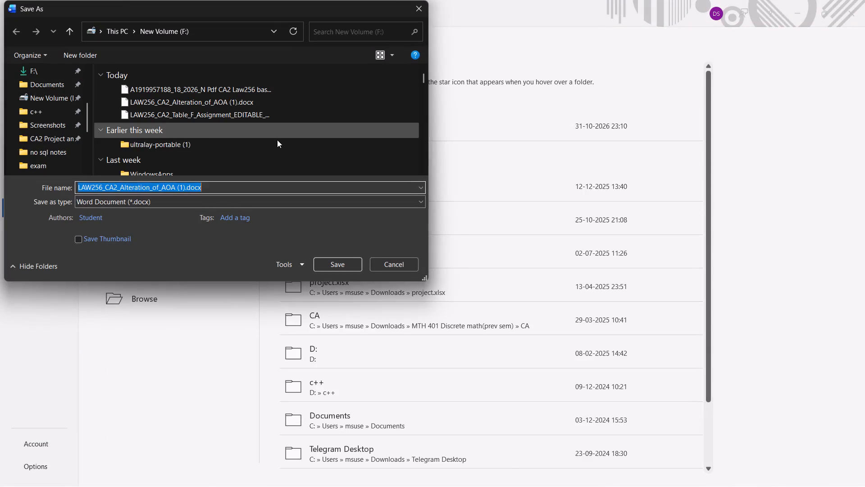
pyautogui.click(169, 202)
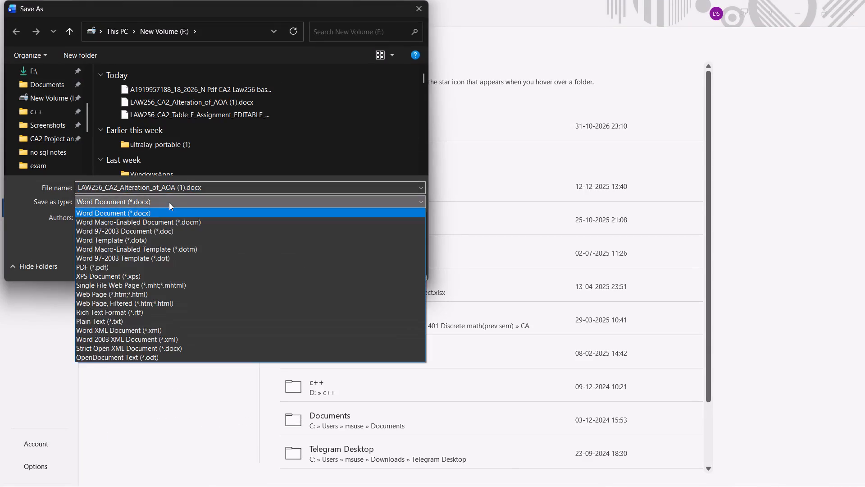
pyautogui.click(130, 270)
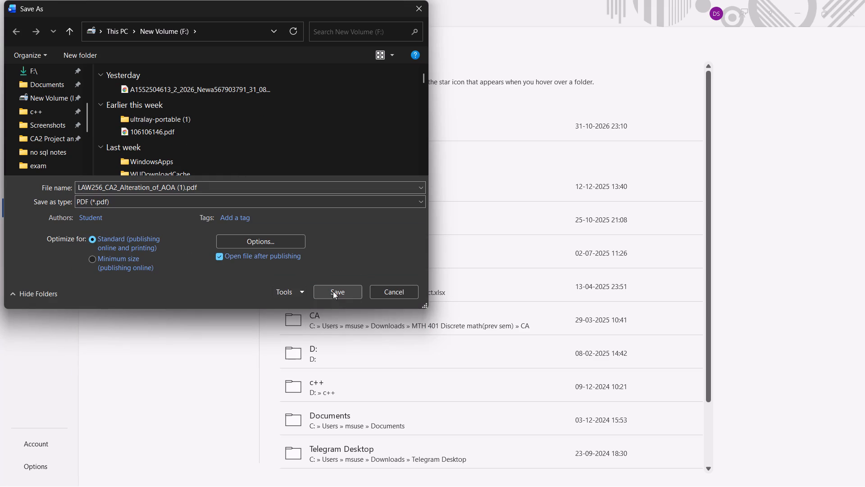
# Shorten the PDF's file name to LAW256_CA2_Alteration.pdf and save it.
pyautogui.click(185, 190)
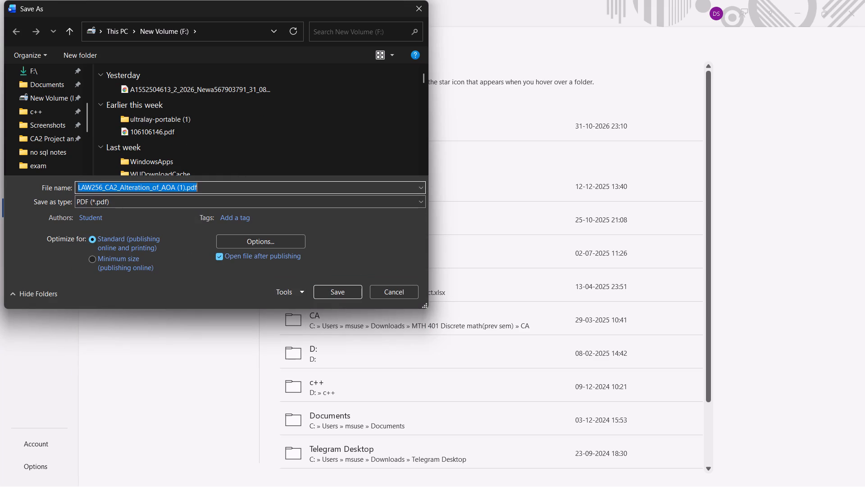
pyautogui.click(185, 190)
pyautogui.press('Left')
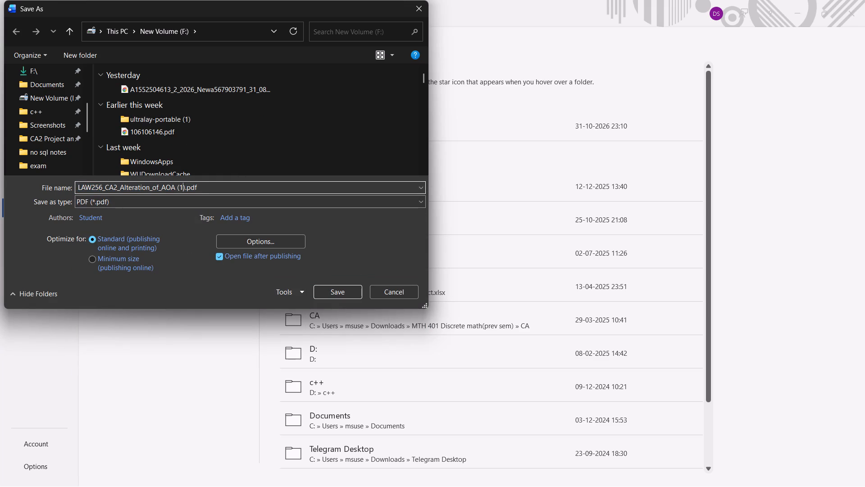
pyautogui.press('BackSpace')
pyautogui.press('BackSpace')
pyautogui.press('BackSpace')
pyautogui.press('BackSpace')
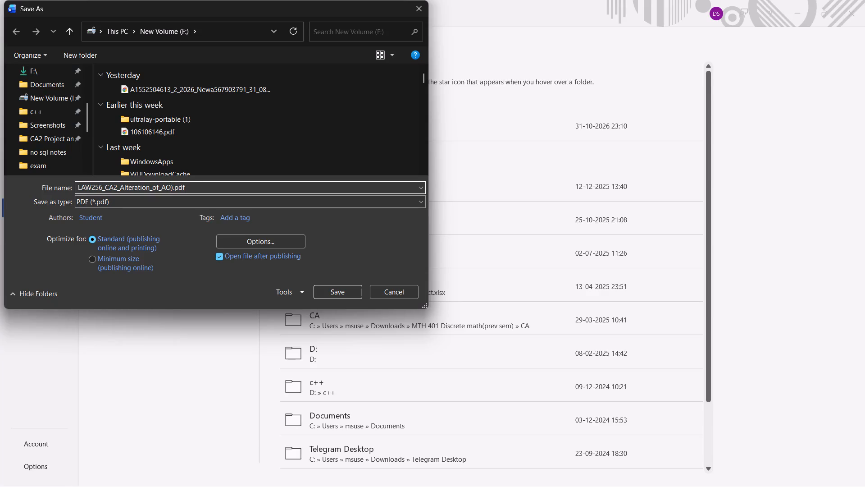
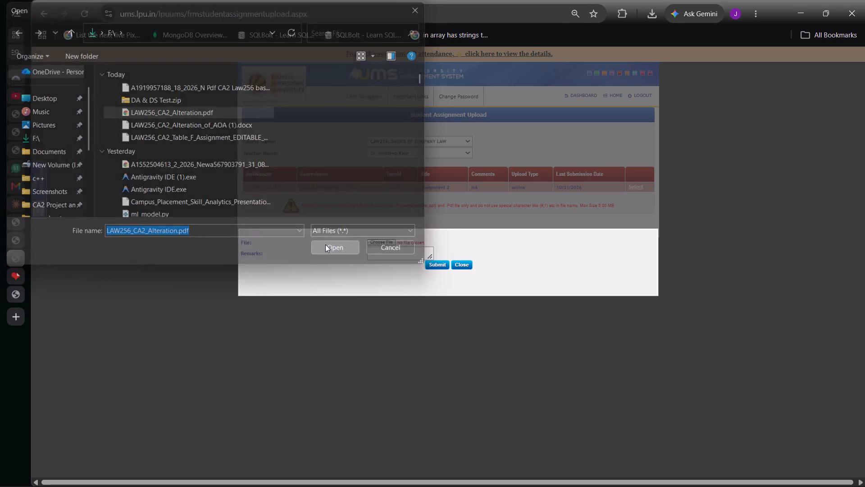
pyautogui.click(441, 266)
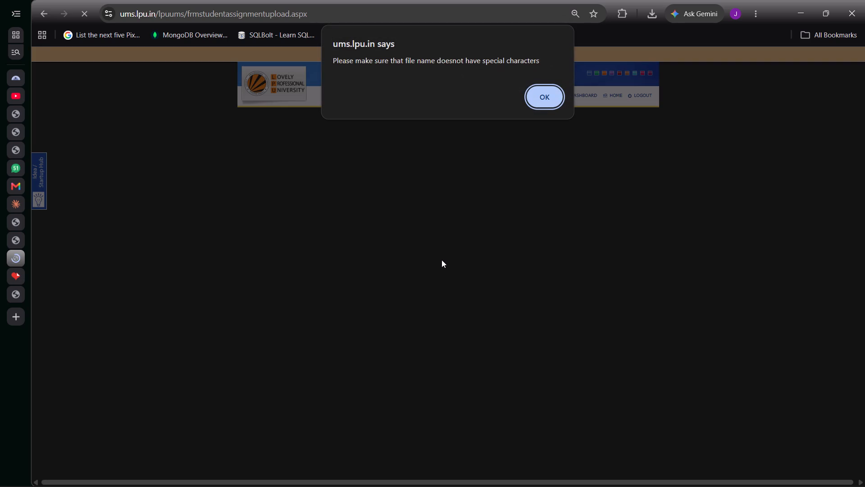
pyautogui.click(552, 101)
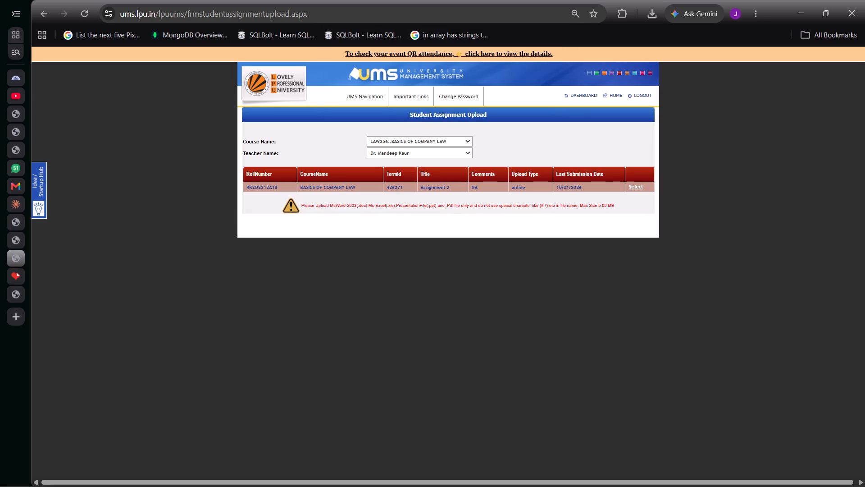
# Switch to File Explorer and rename LAW256_CA2_Alteration.pdf on F: as ca2law.pdf.
pyautogui.click(363, 473)
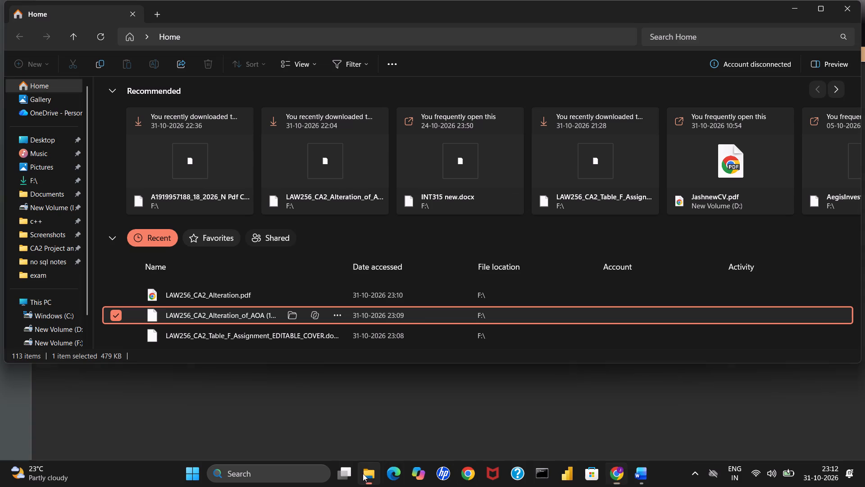
pyautogui.click(210, 314)
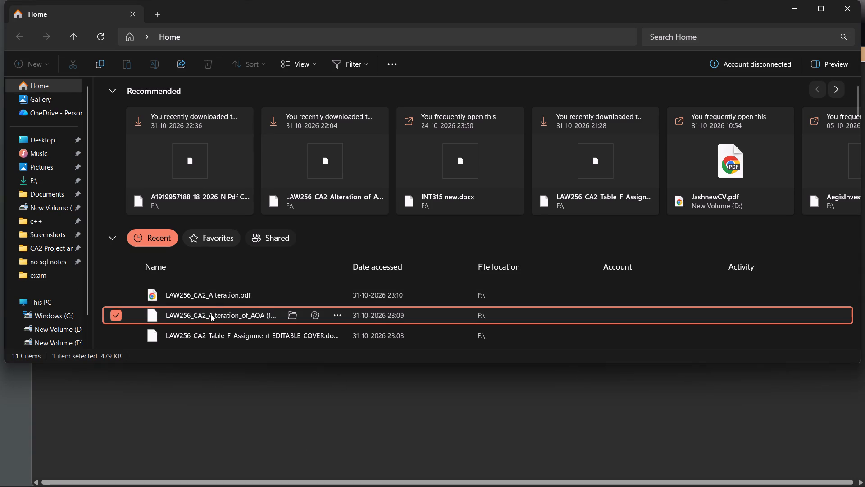
pyautogui.click(53, 183)
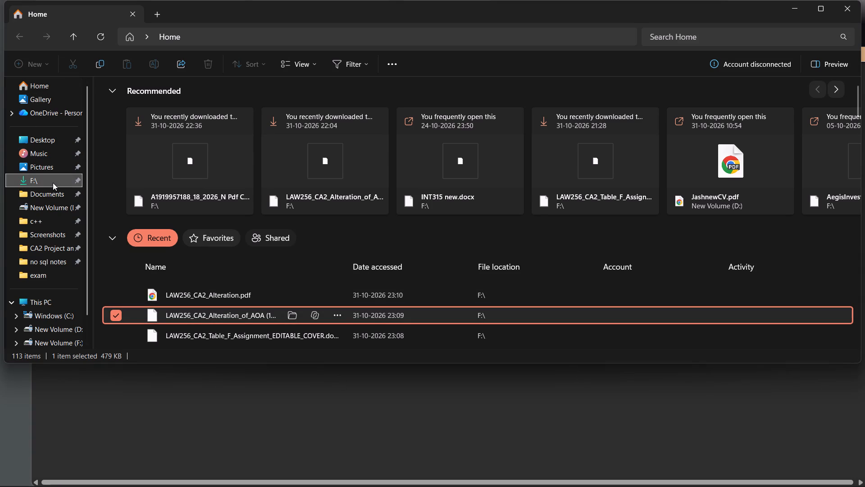
pyautogui.click(170, 114)
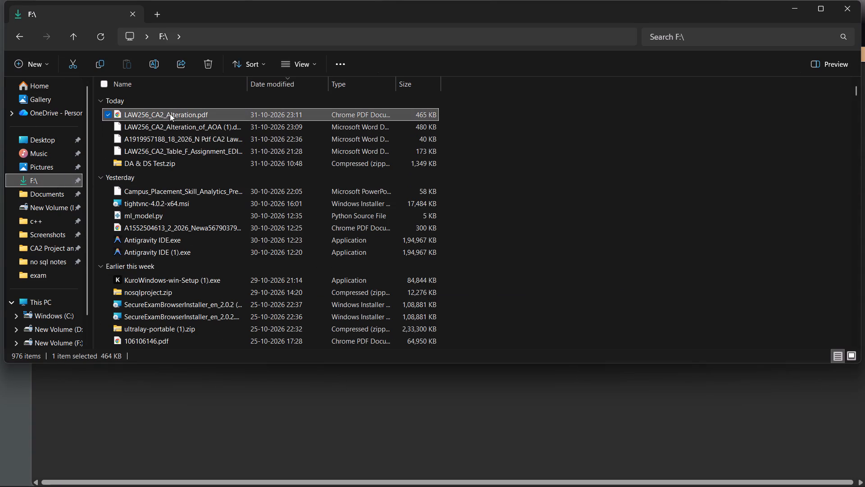
pyautogui.click(170, 114)
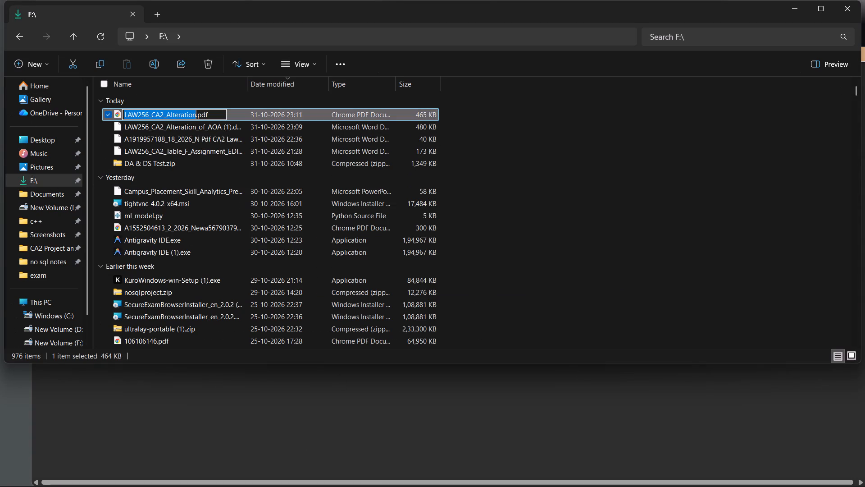
pyautogui.press('BackSpace')
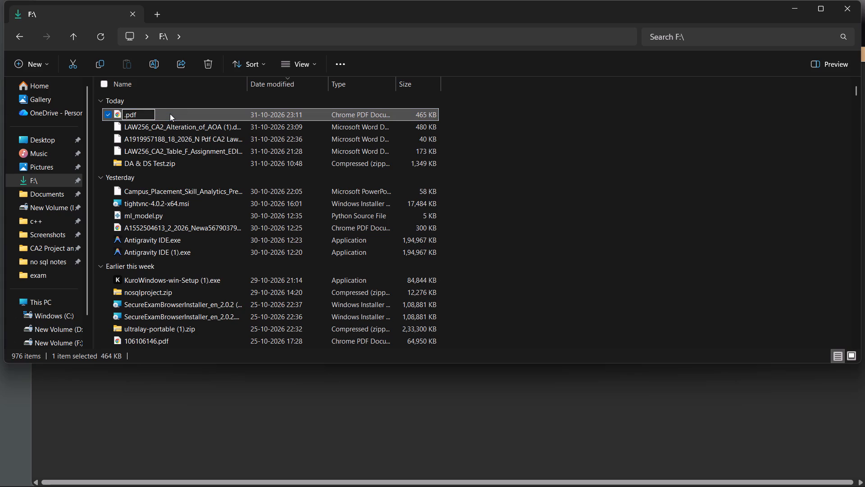
pyautogui.press('c')
pyautogui.write('a2')
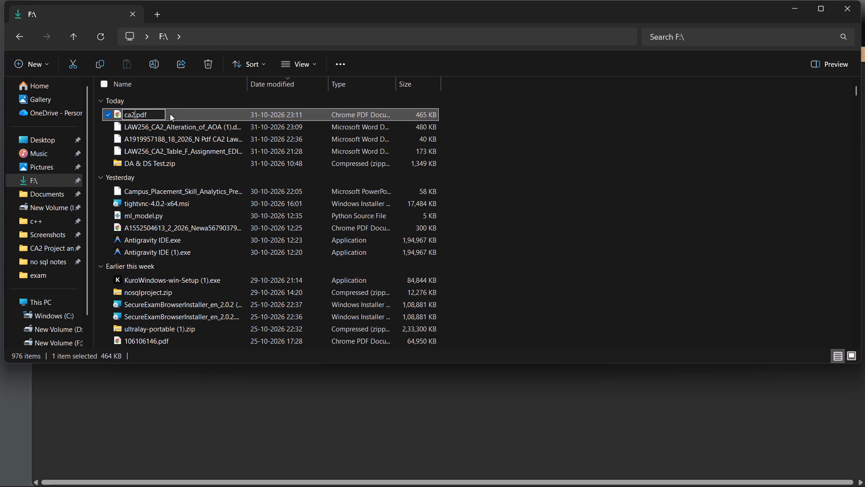
pyautogui.write('law')
pyautogui.press('Return')
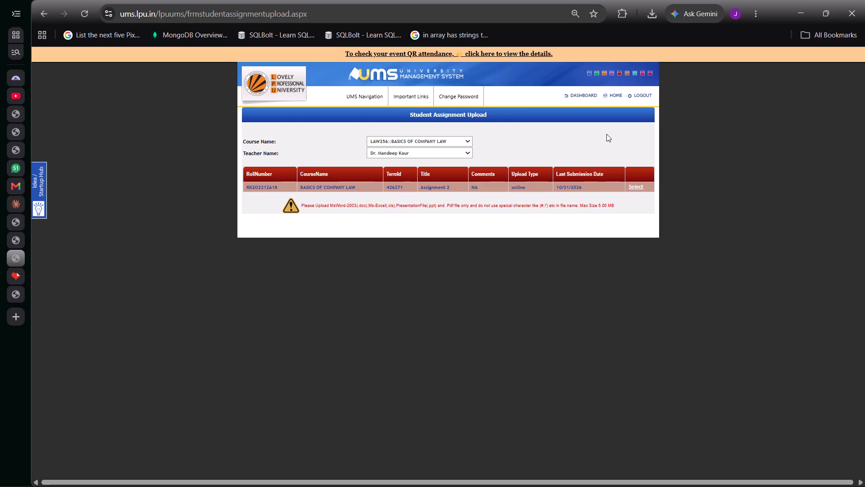
# Back in Chrome, select Assignment 2 of LAW256 Basics of Company Law and submit ca2law.pdf from F: for it.
pyautogui.click(637, 183)
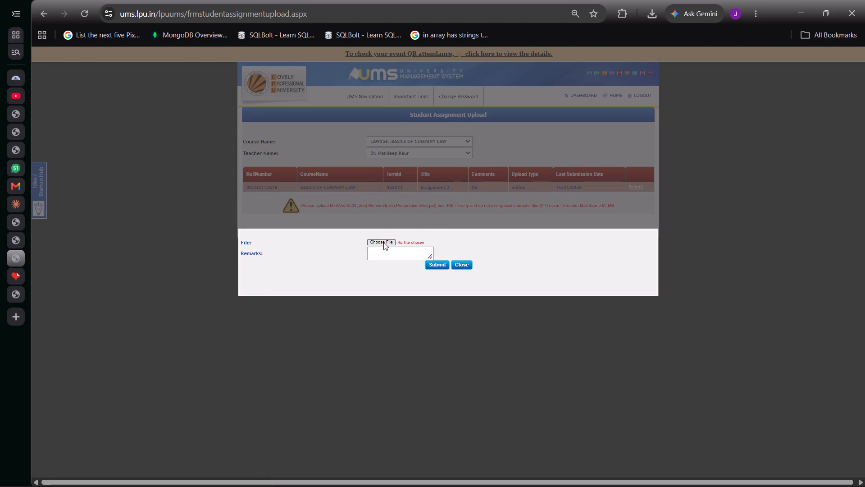
pyautogui.click(383, 242)
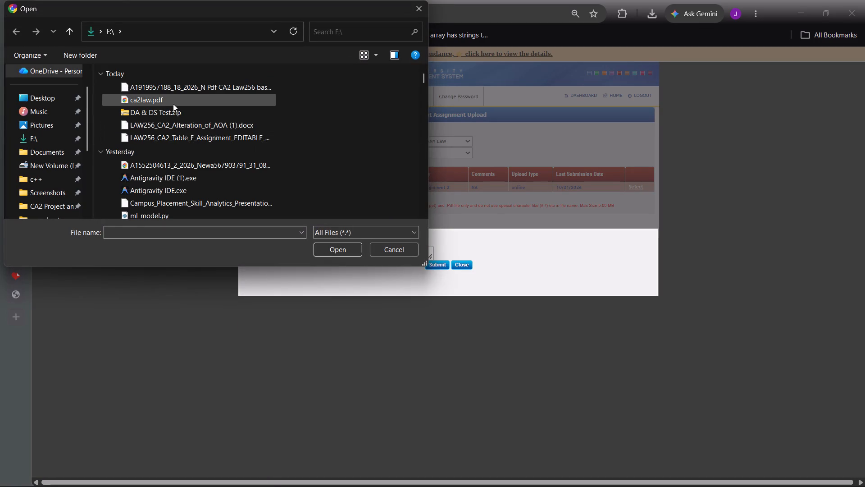
pyautogui.click(168, 101)
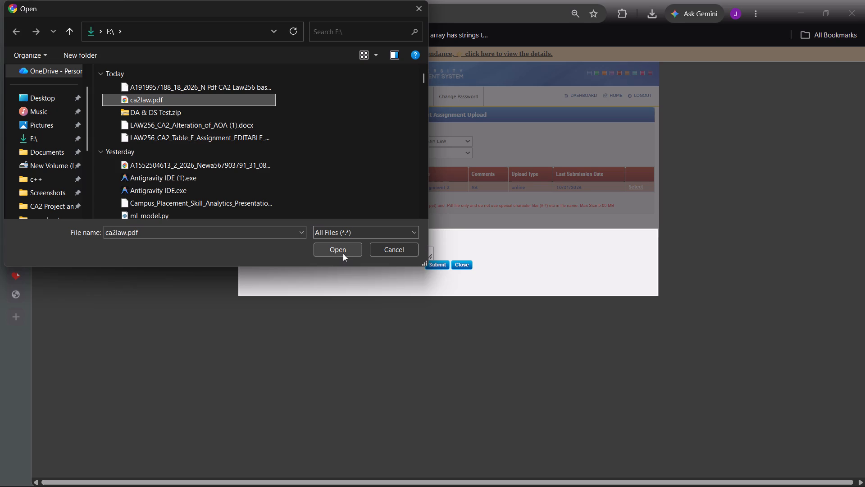
pyautogui.click(348, 253)
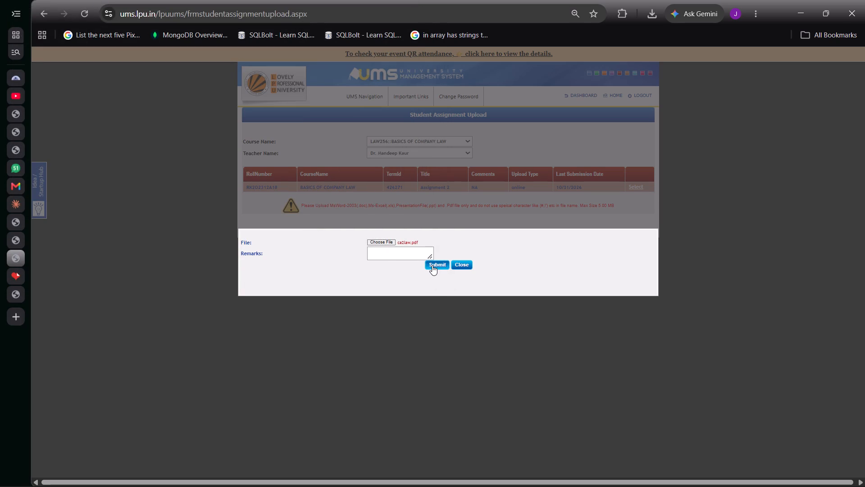
pyautogui.click(432, 265)
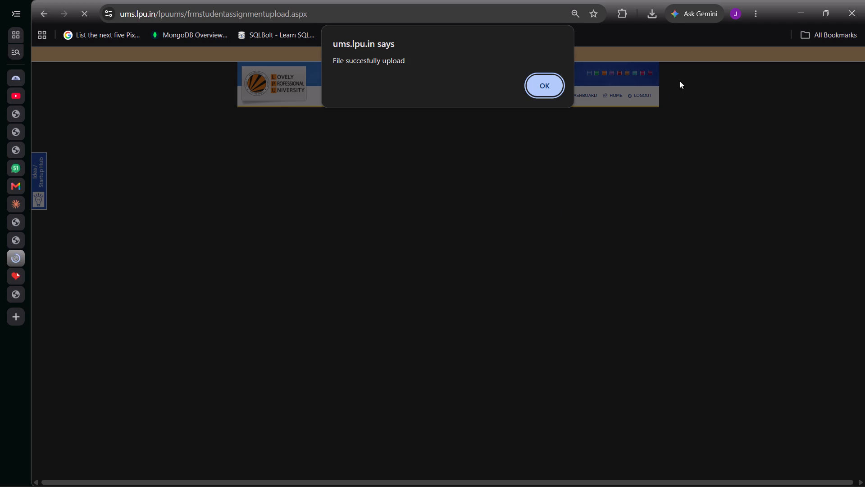
pyautogui.click(542, 86)
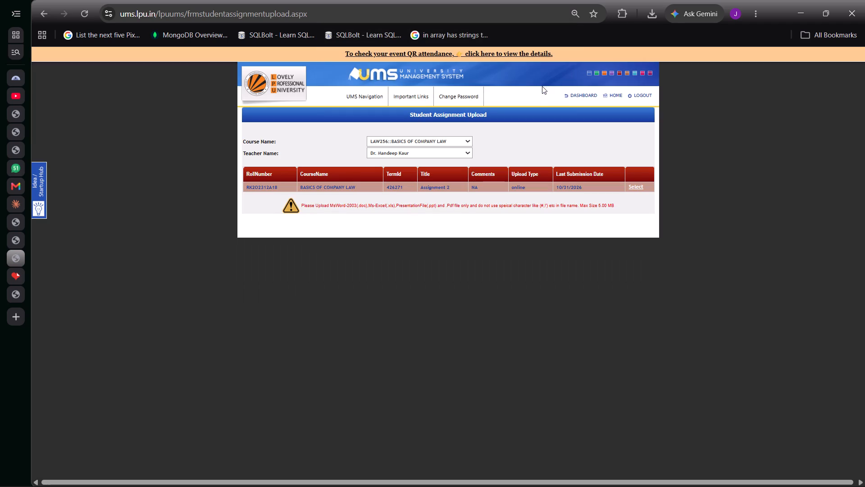